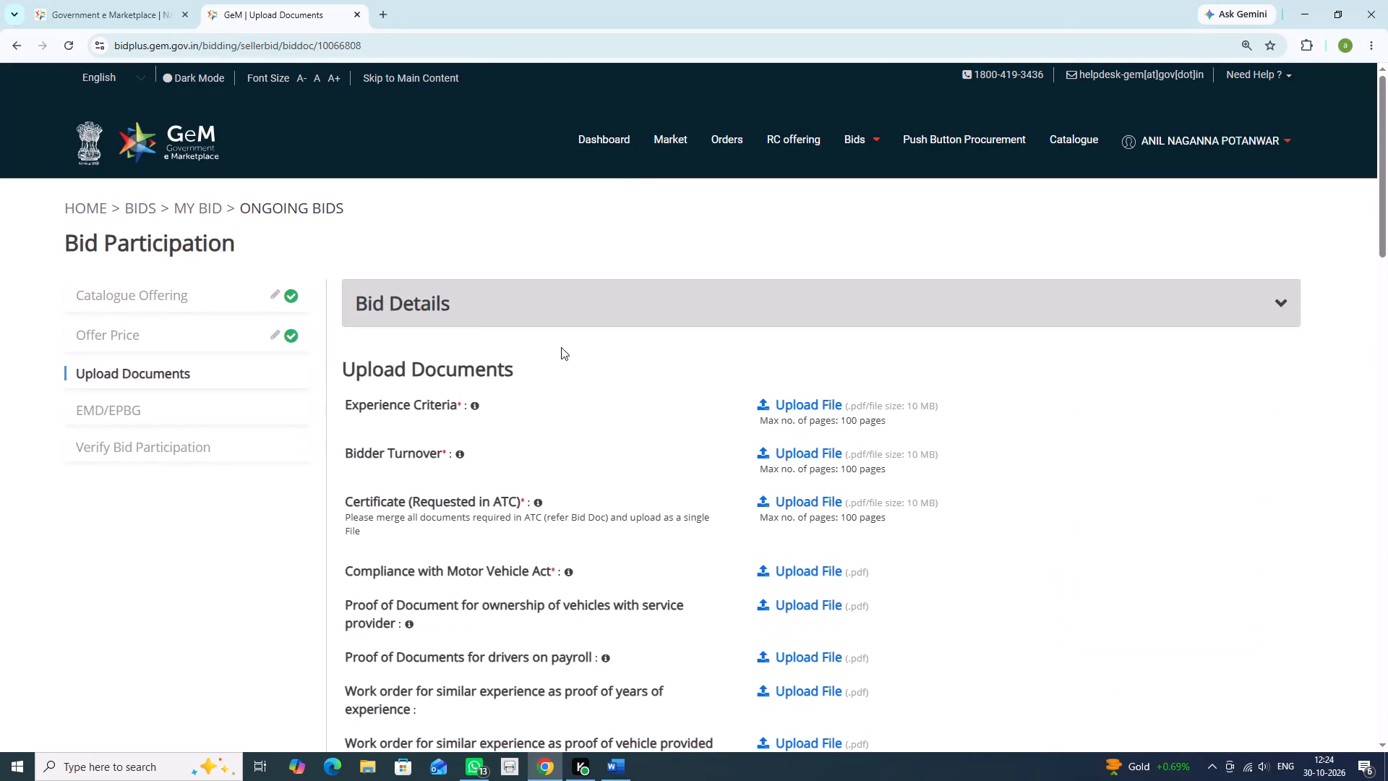
In File Explorer, open the ATC KAMPTEE LT PDF from TENDER26-27, NAGPUR, KAMPTEE LT on Local Disk (D:).
click(364, 767)
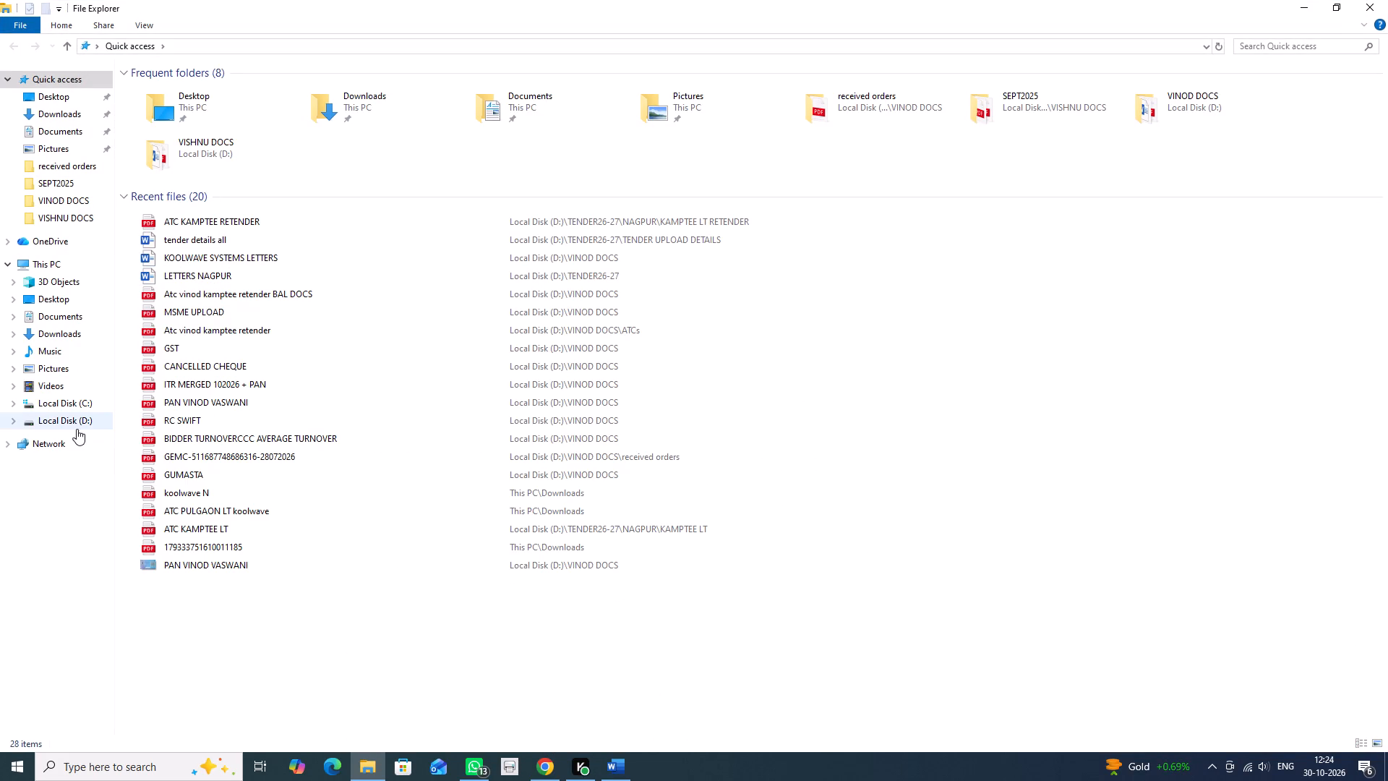
click(77, 429)
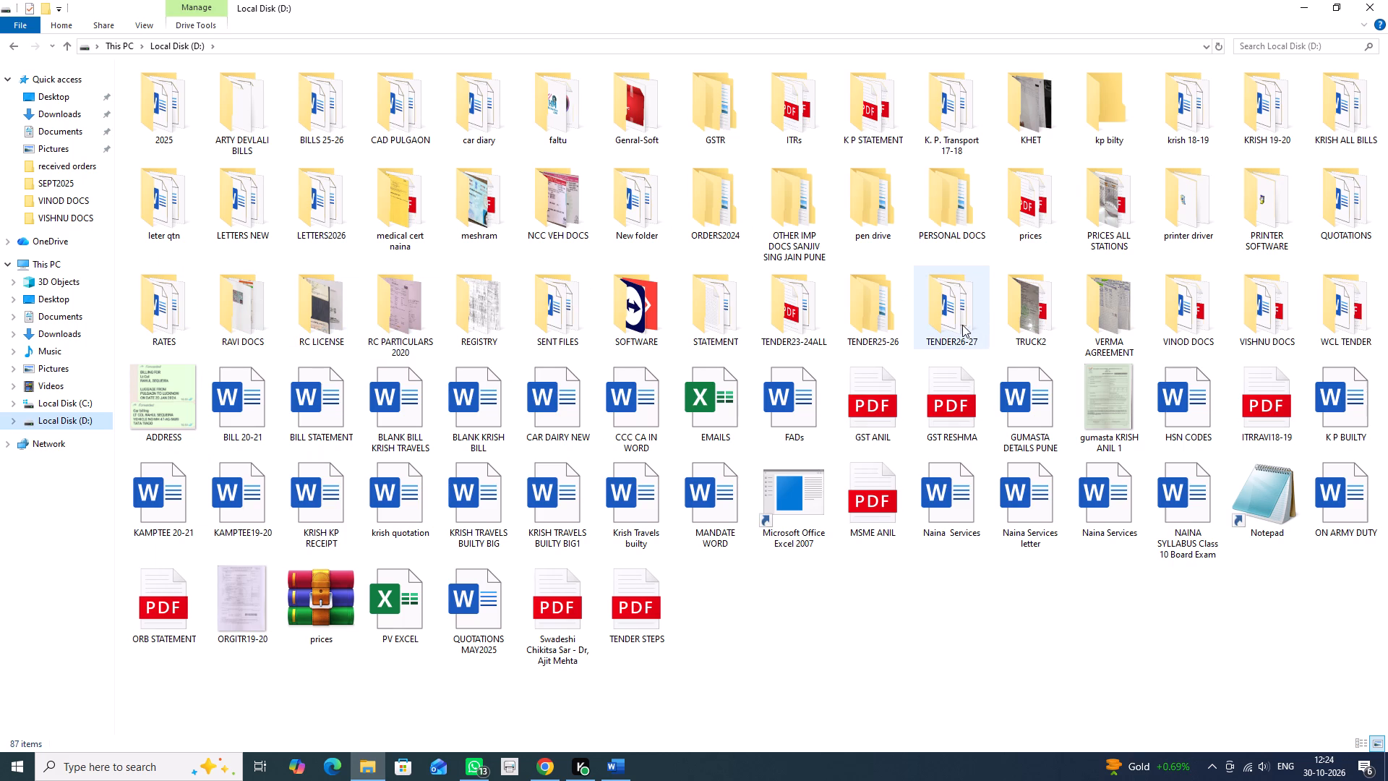
double_click(962, 325)
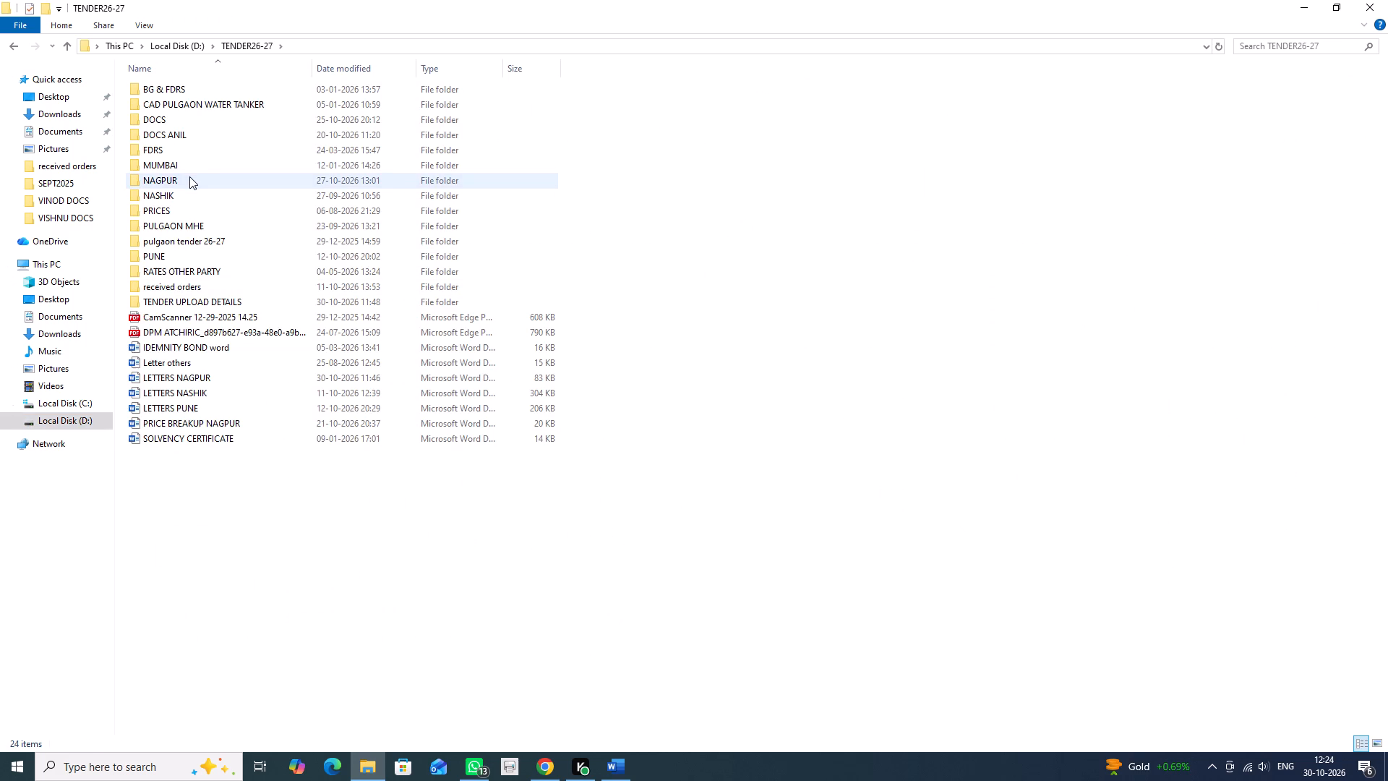
double_click(189, 176)
double_click(198, 108)
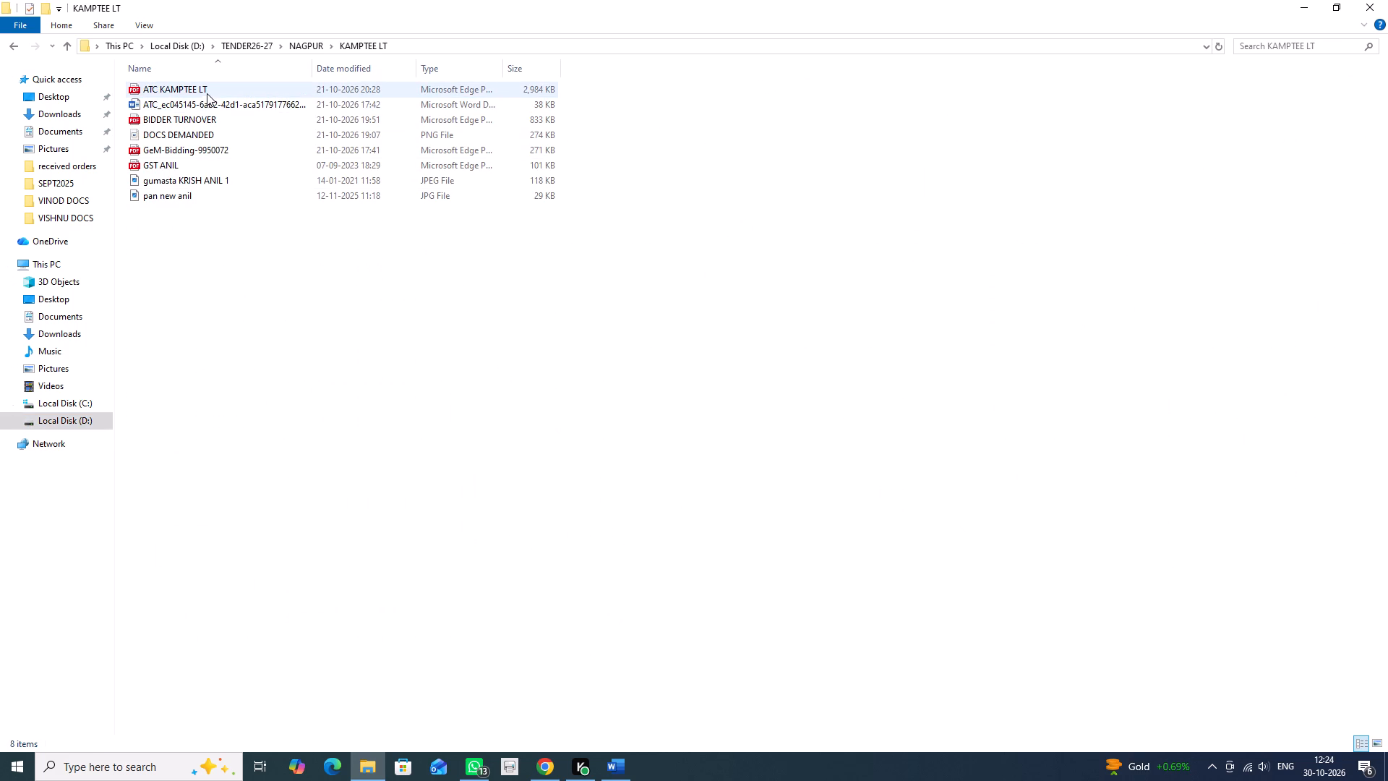
double_click(207, 93)
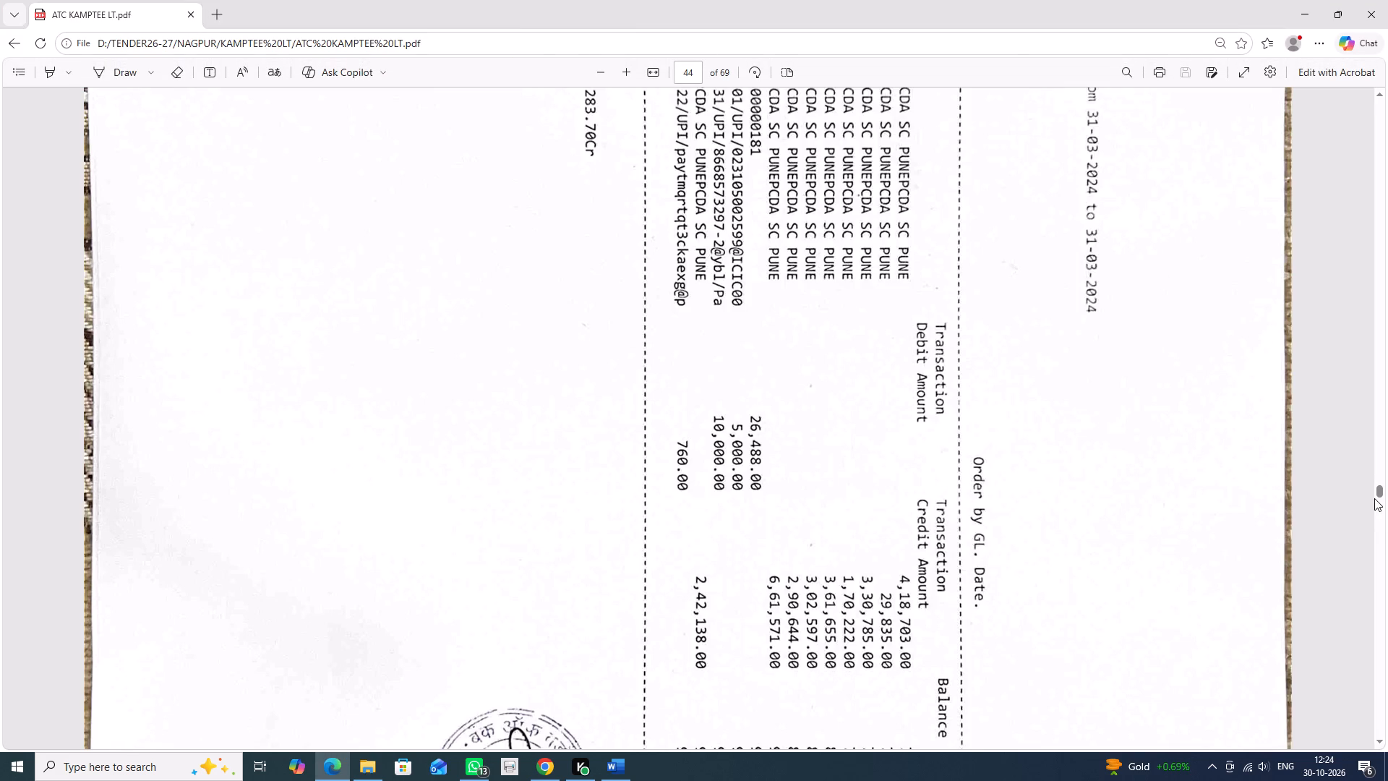
Review the ATC KAMPTEE LT PDF from its final page back through the signed terms and appendices to the bank documents, ending at the first page.
drag(1378, 494, 1387, 104)
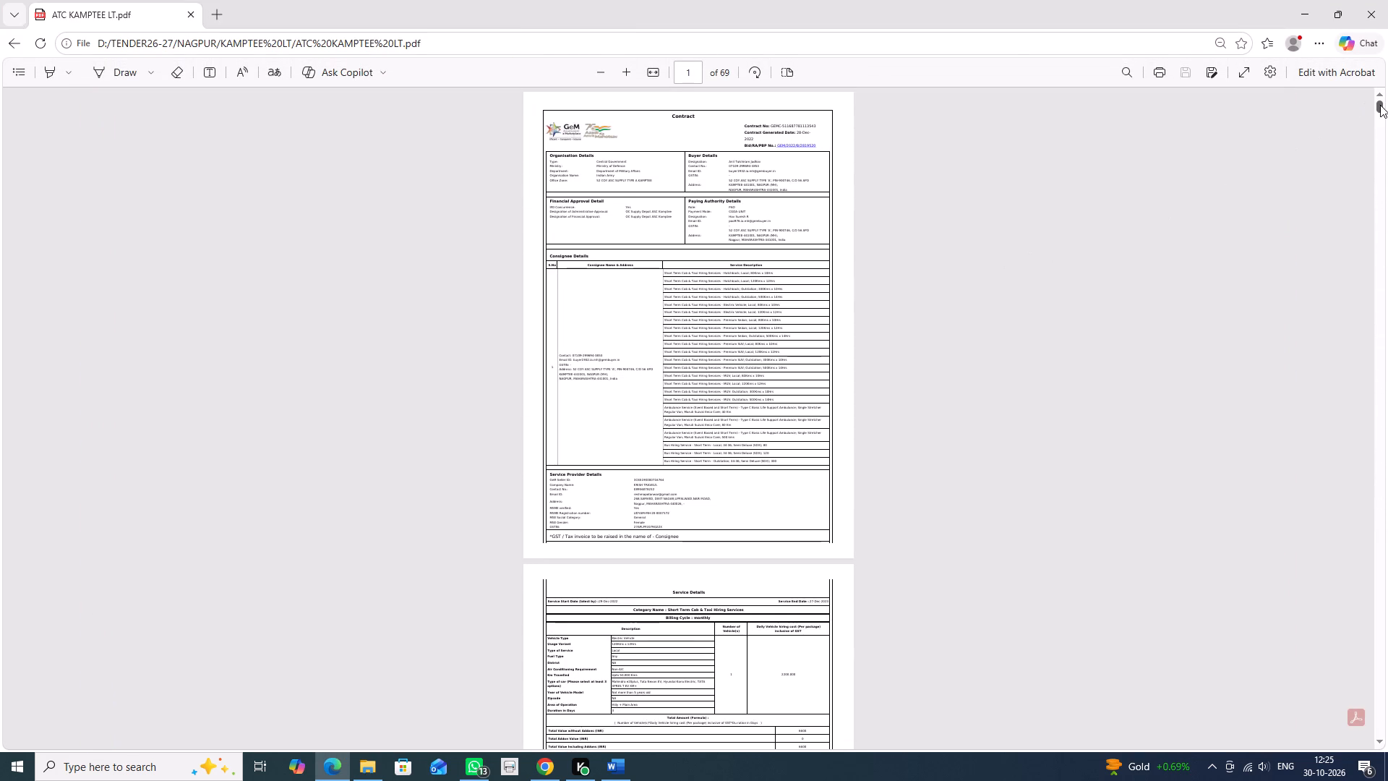
drag(1381, 105, 1387, 81)
drag(1382, 104, 1384, 755)
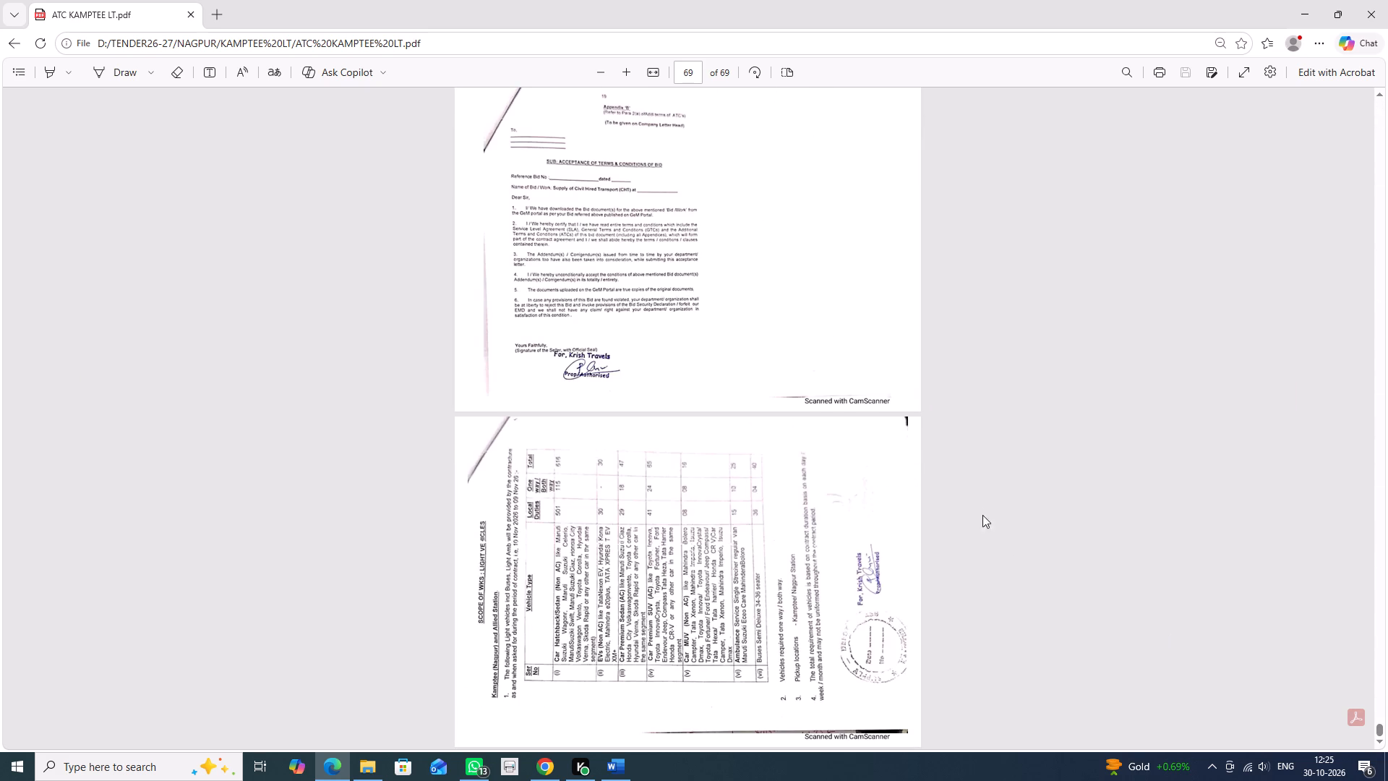
scroll(977, 505, up, 20)
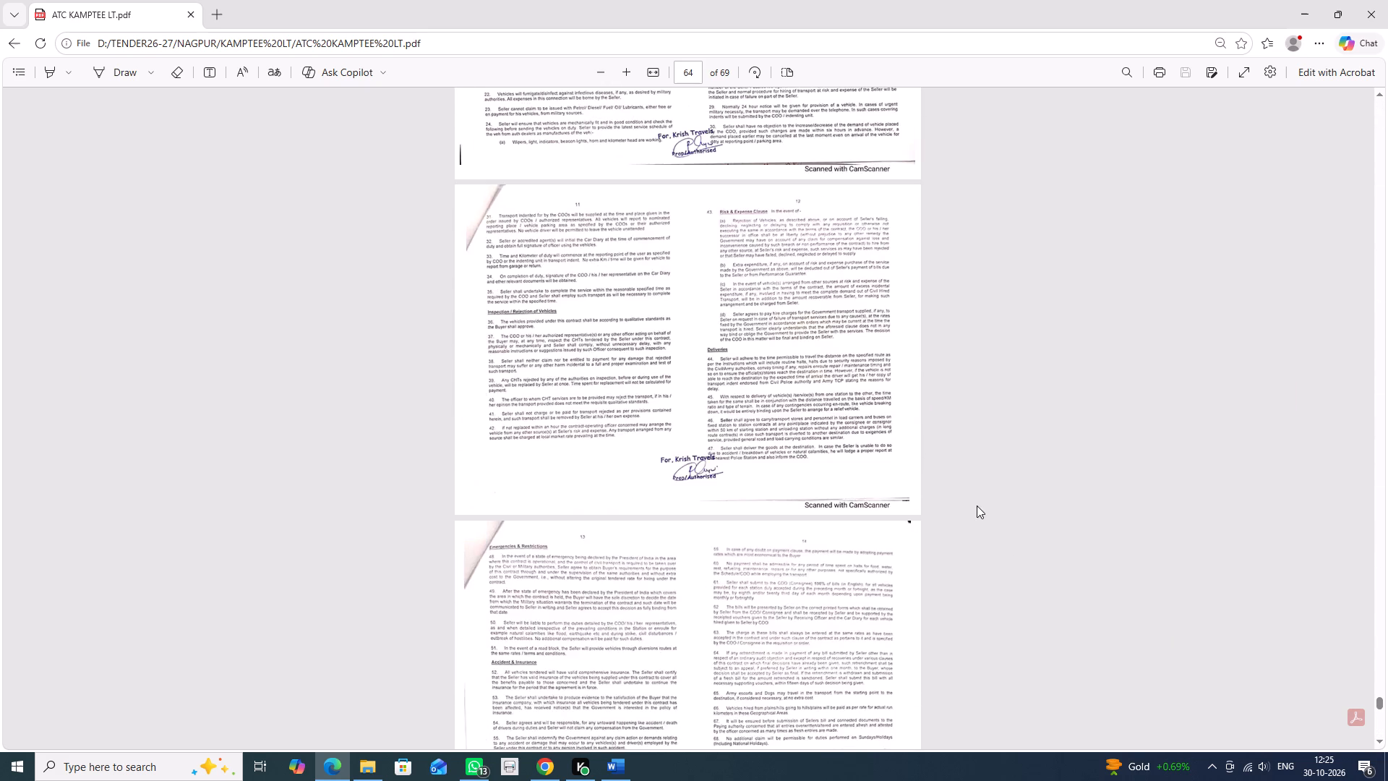
scroll(977, 505, up, 14)
scroll(977, 505, up, 12)
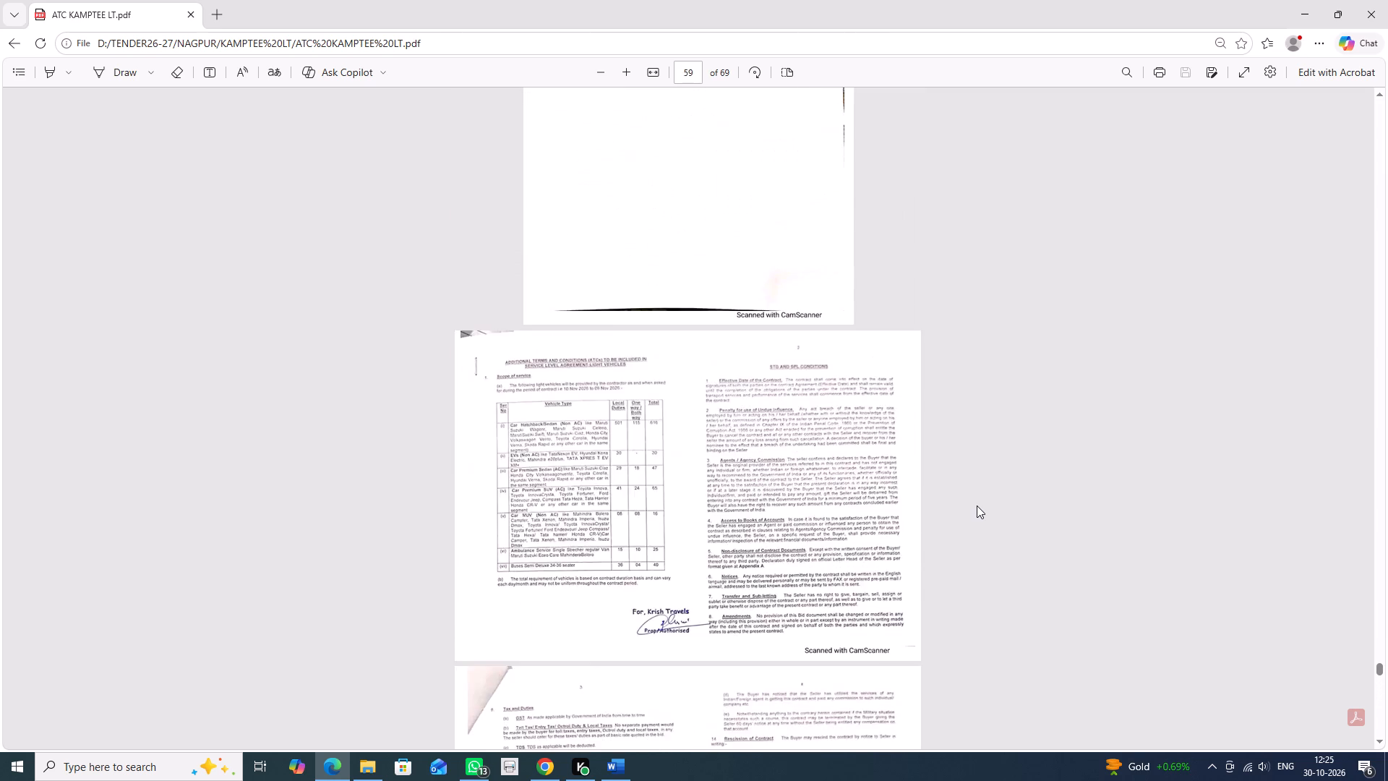
scroll(977, 505, up, 5)
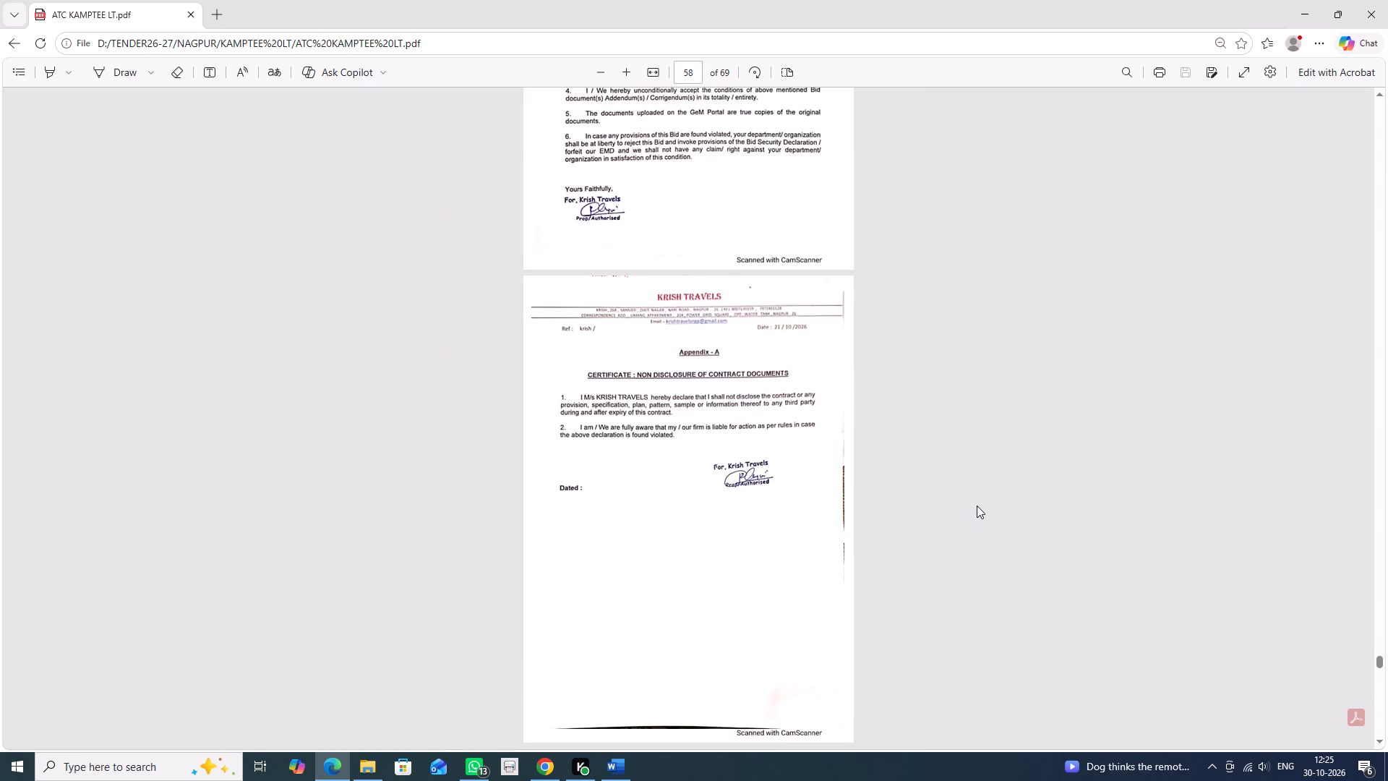
scroll(977, 505, up, 7)
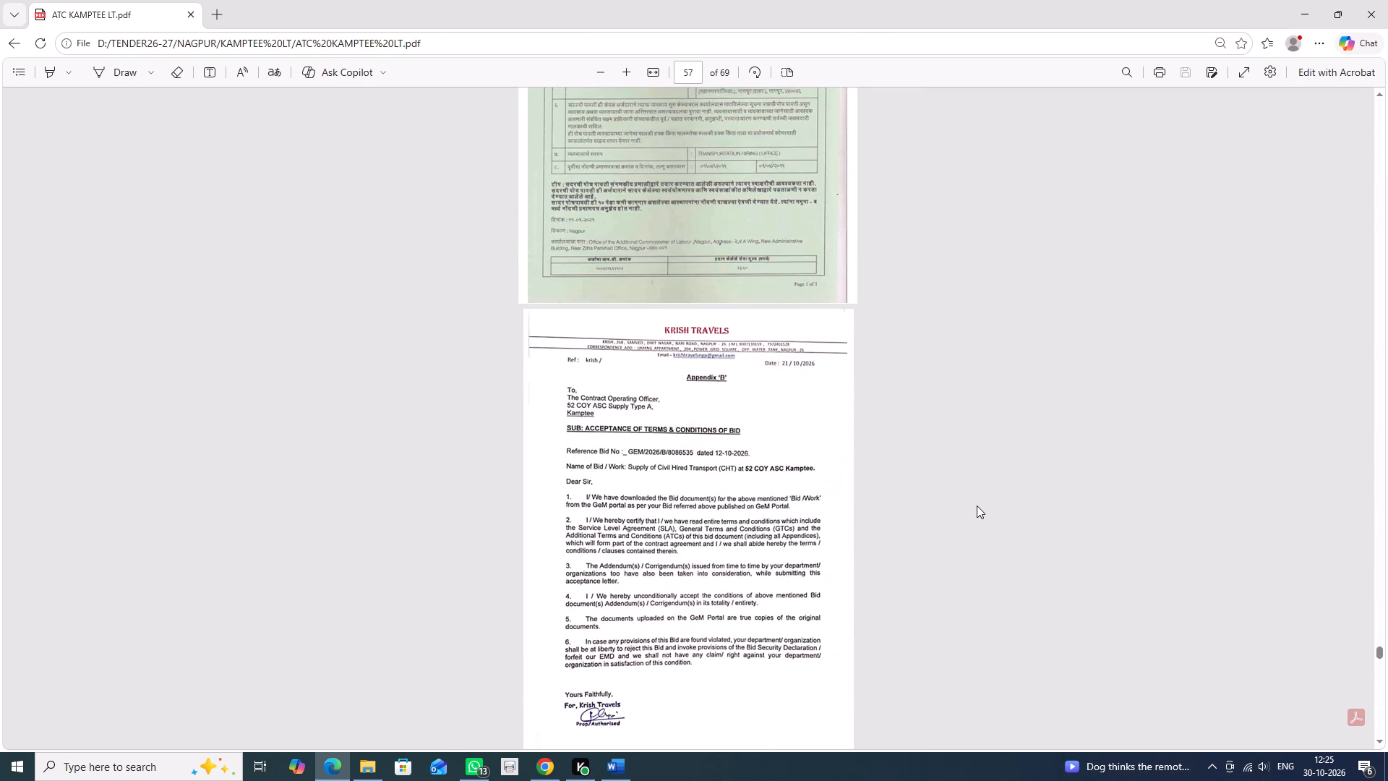
scroll(977, 505, up, 14)
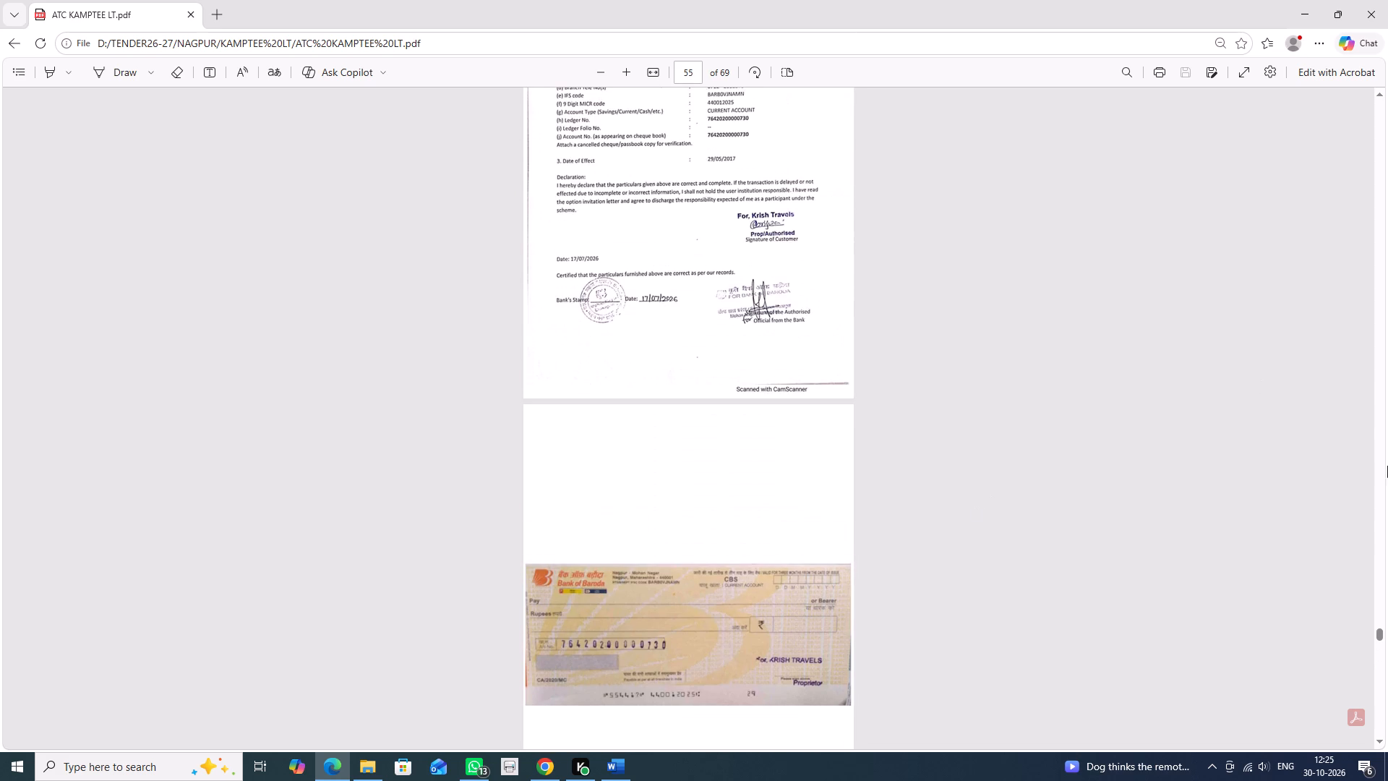
drag(1378, 634, 1387, 96)
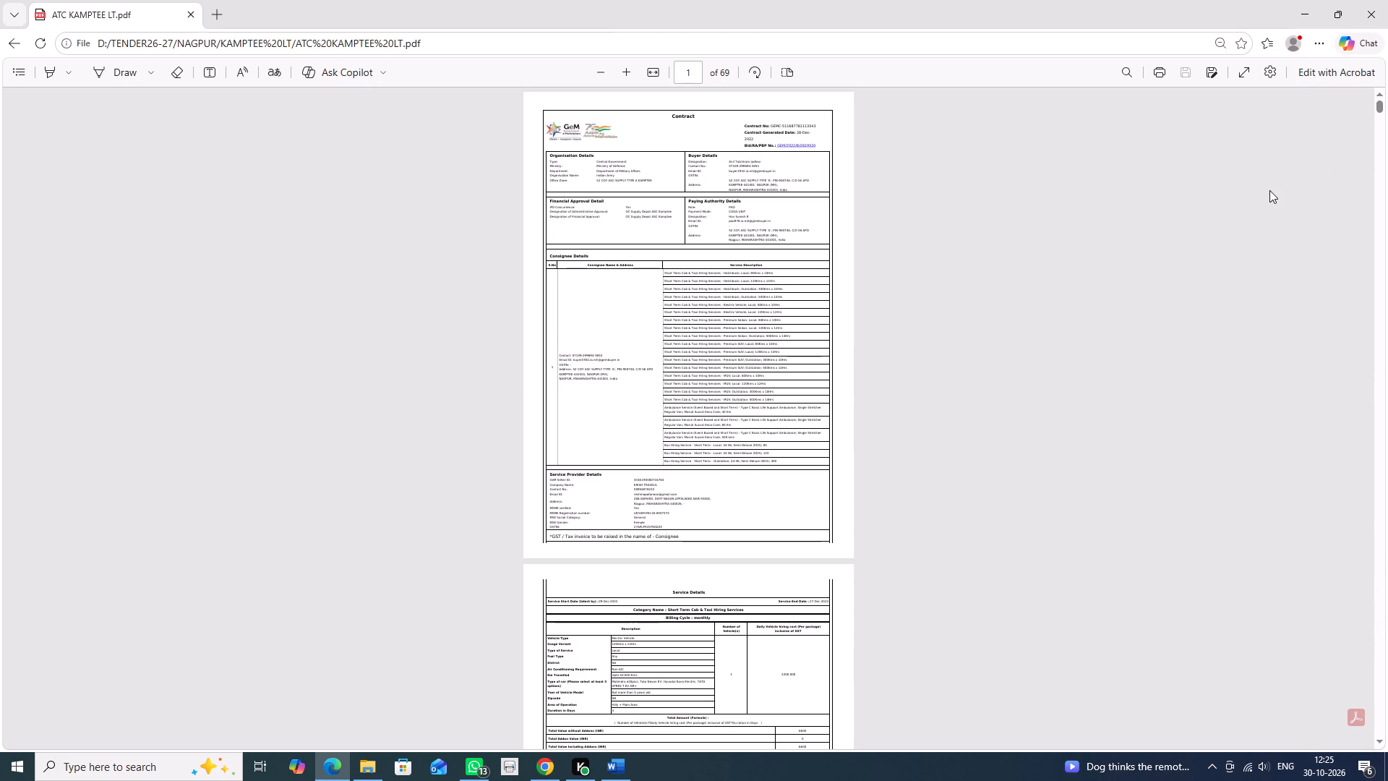
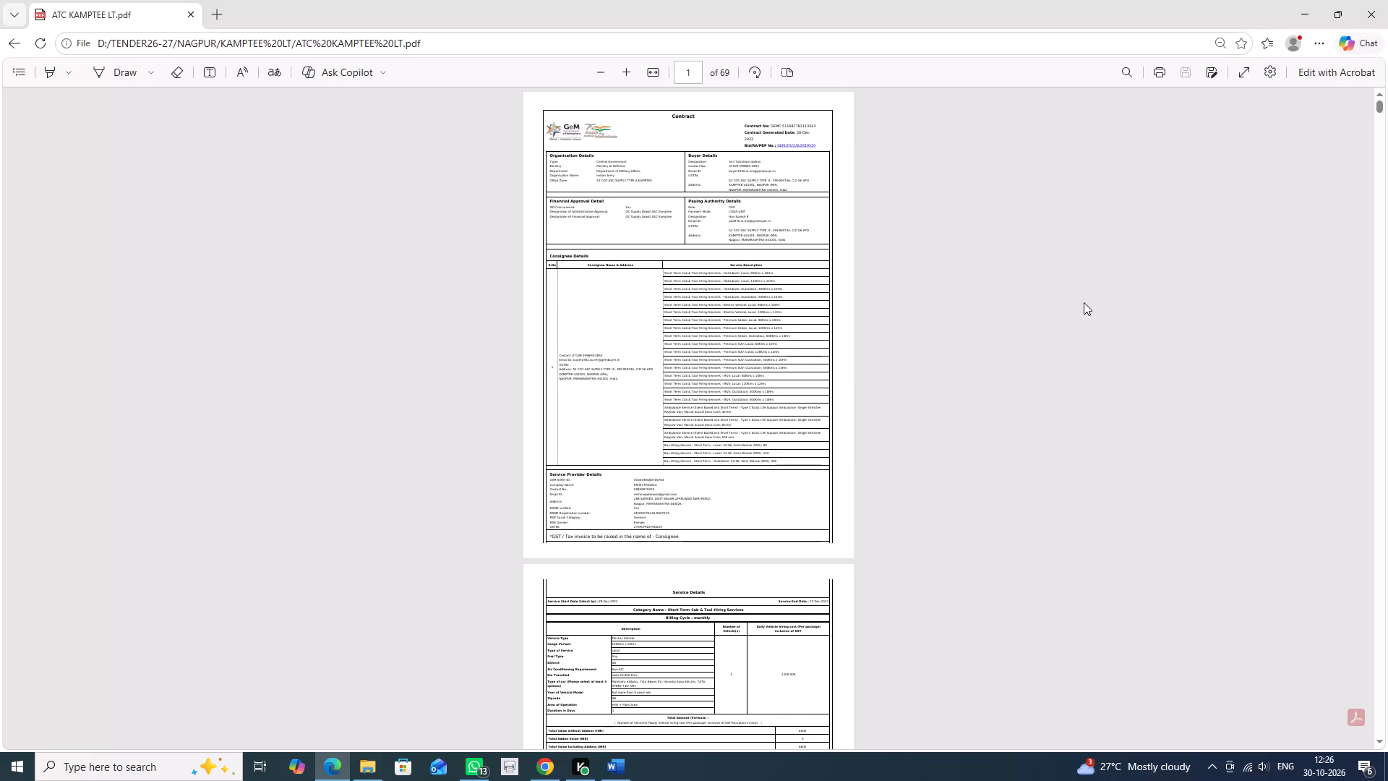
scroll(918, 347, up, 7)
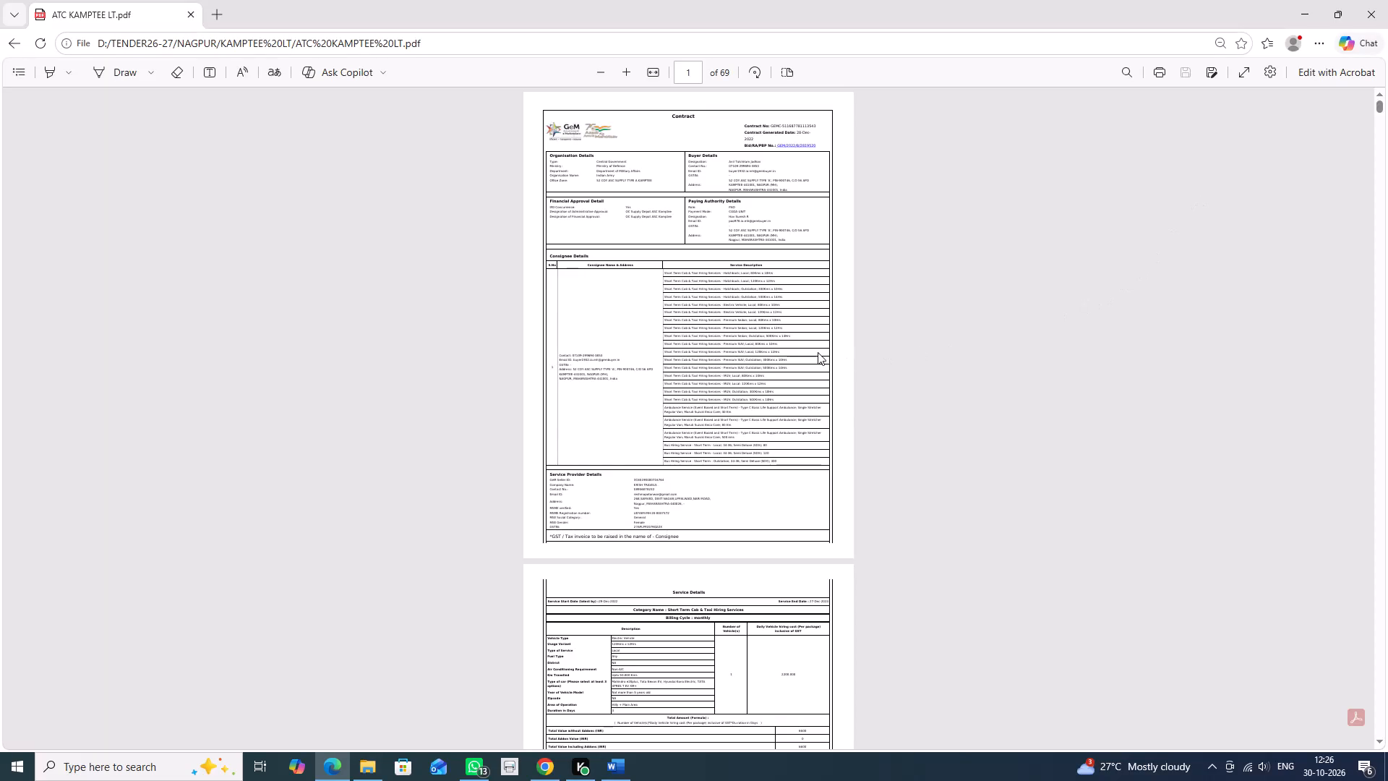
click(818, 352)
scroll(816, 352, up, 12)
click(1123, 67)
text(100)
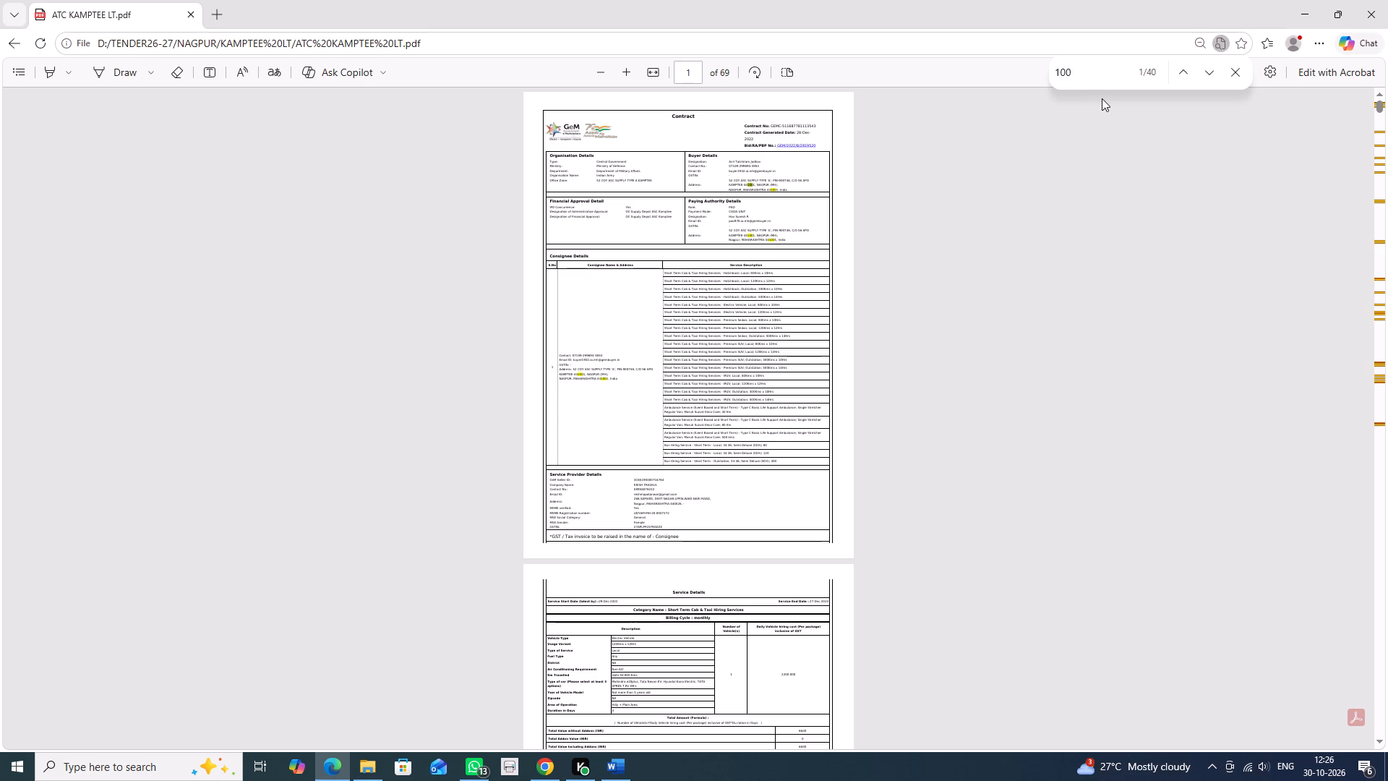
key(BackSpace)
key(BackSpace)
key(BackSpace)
Enlarge the contract and read its consignee and service details over the first six pages, ending back at page 1.
scroll(1029, 166, down, 2)
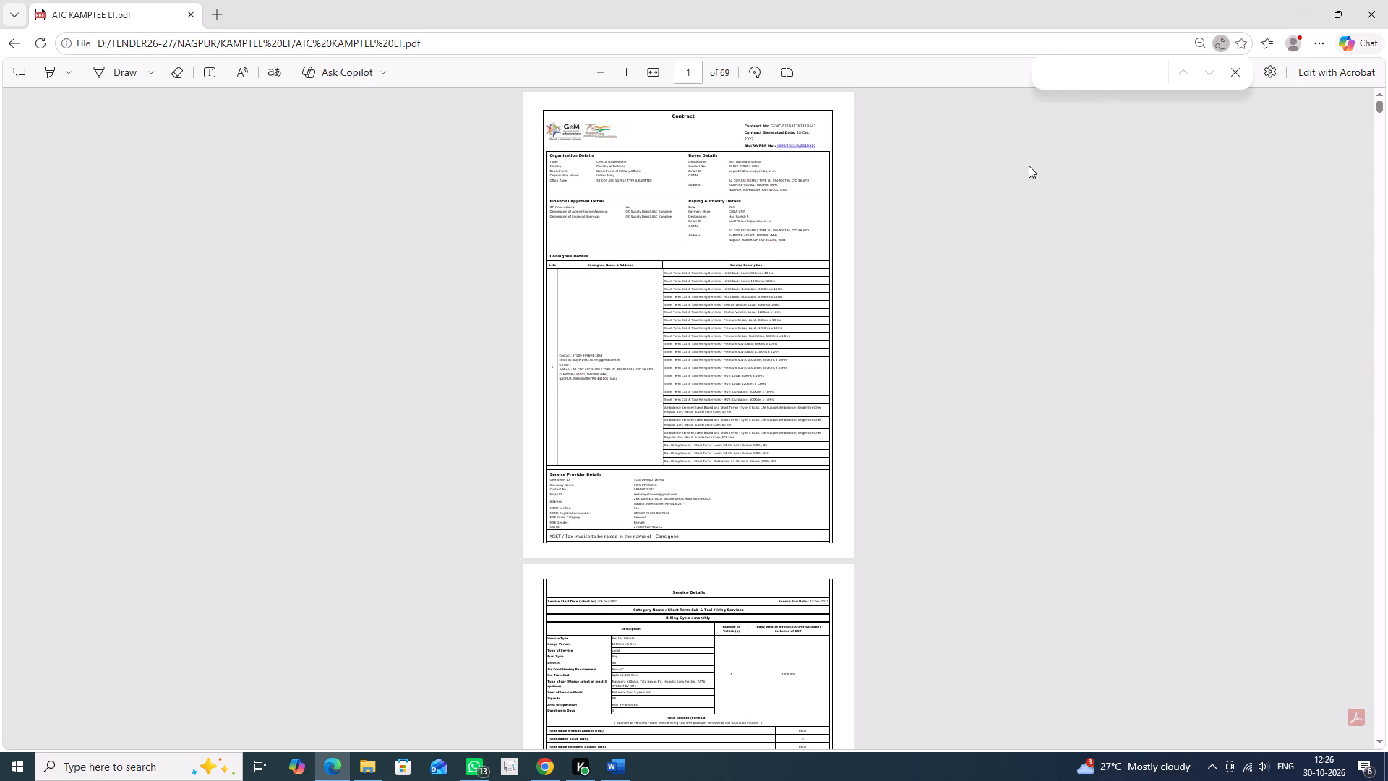
scroll(1029, 166, down, 1)
scroll(1014, 183, up, 10)
ctrl+scroll(991, 218, up, 5)
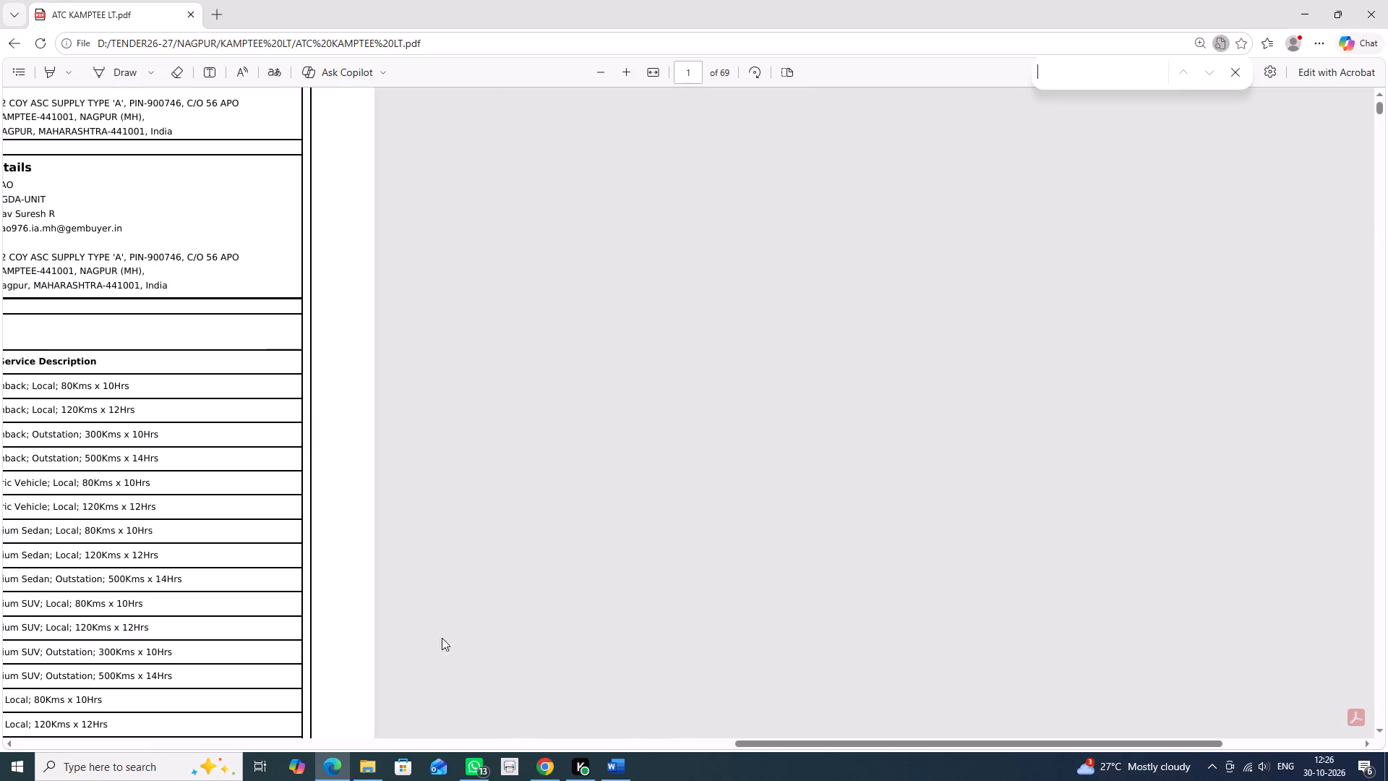
drag(747, 742, 367, 658)
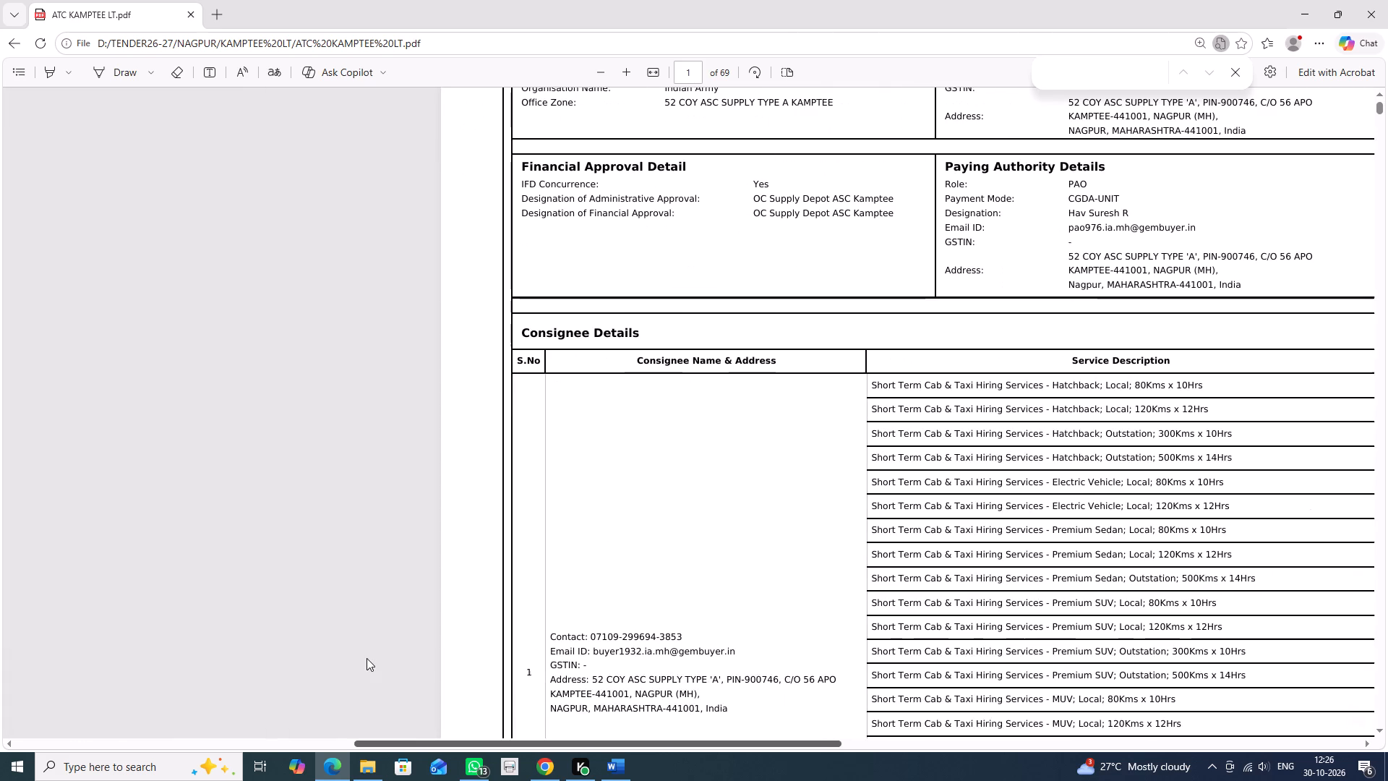
drag(367, 658, 400, 670)
scroll(973, 426, up, 8)
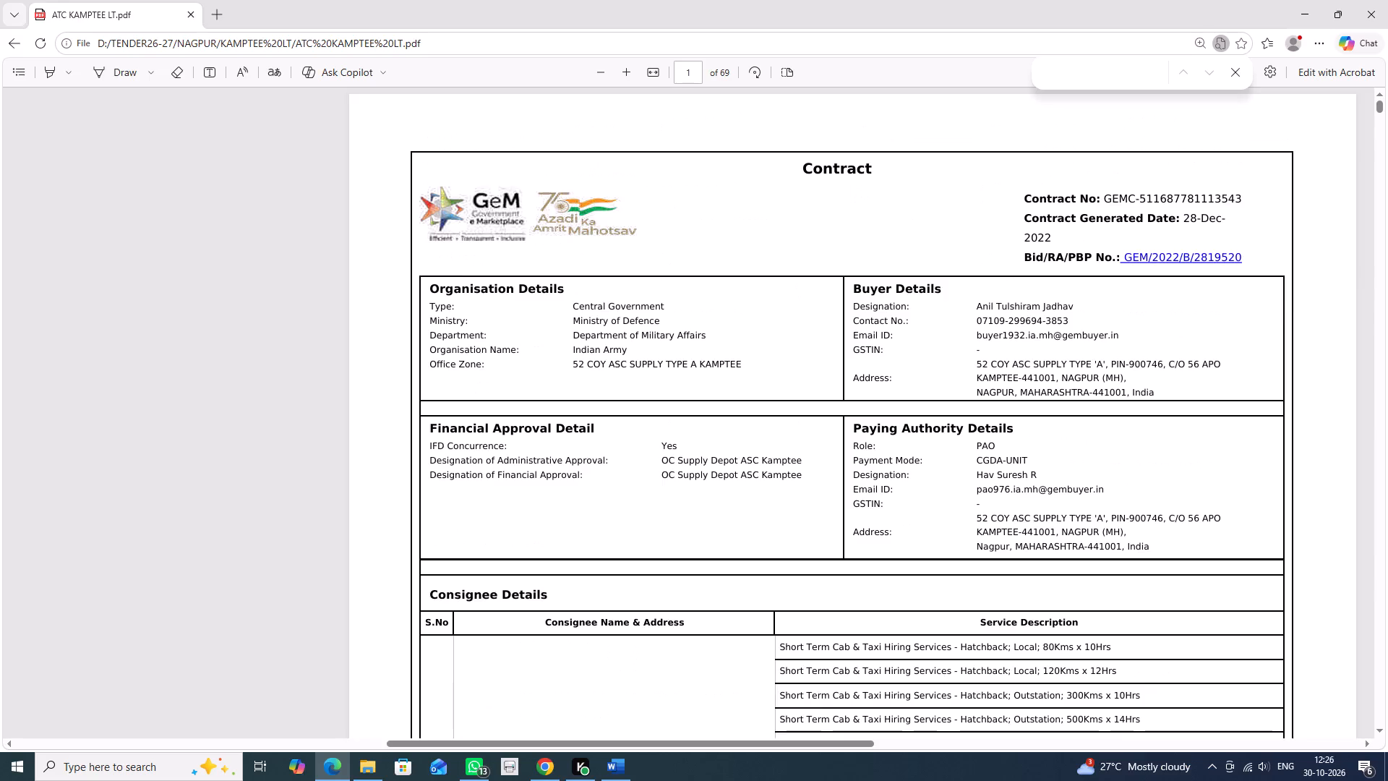
scroll(1071, 404, down, 7)
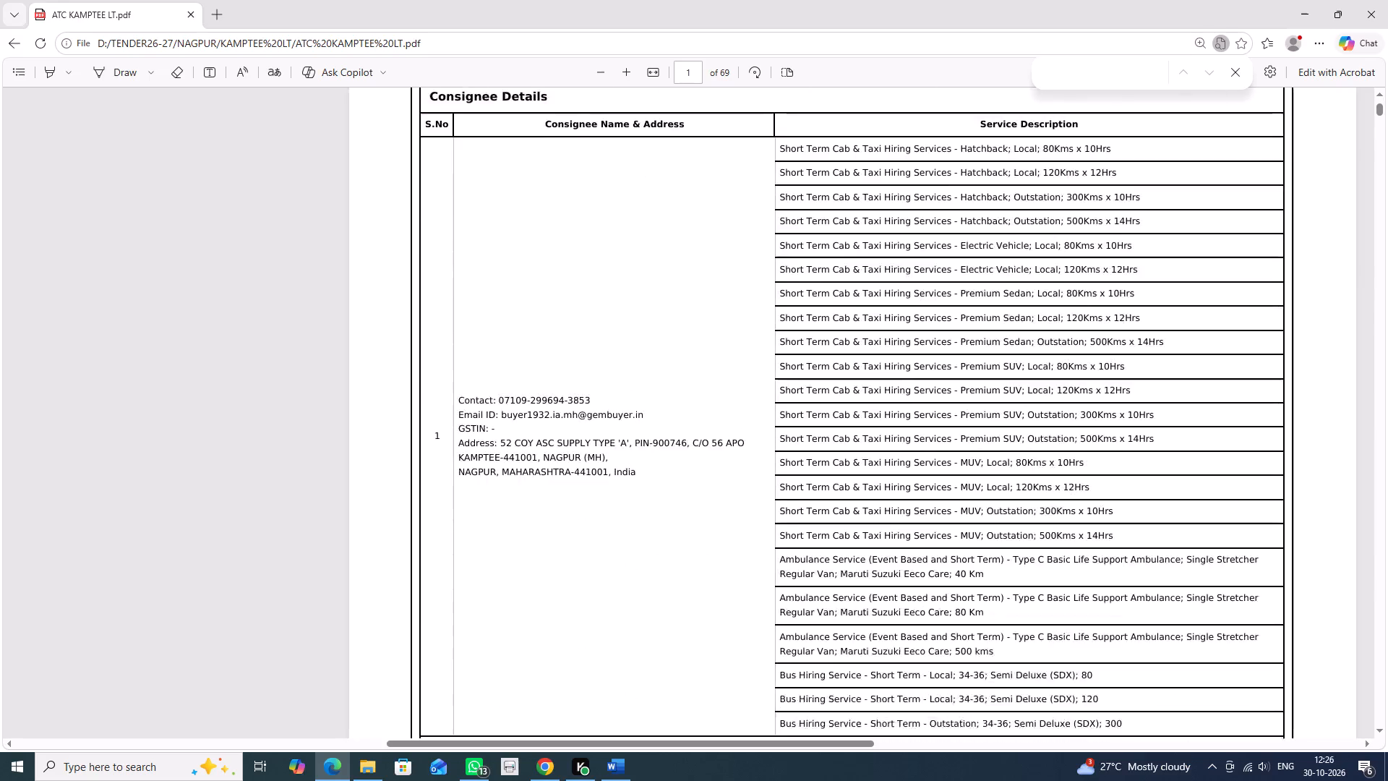
scroll(1071, 404, down, 17)
scroll(1071, 404, down, 7)
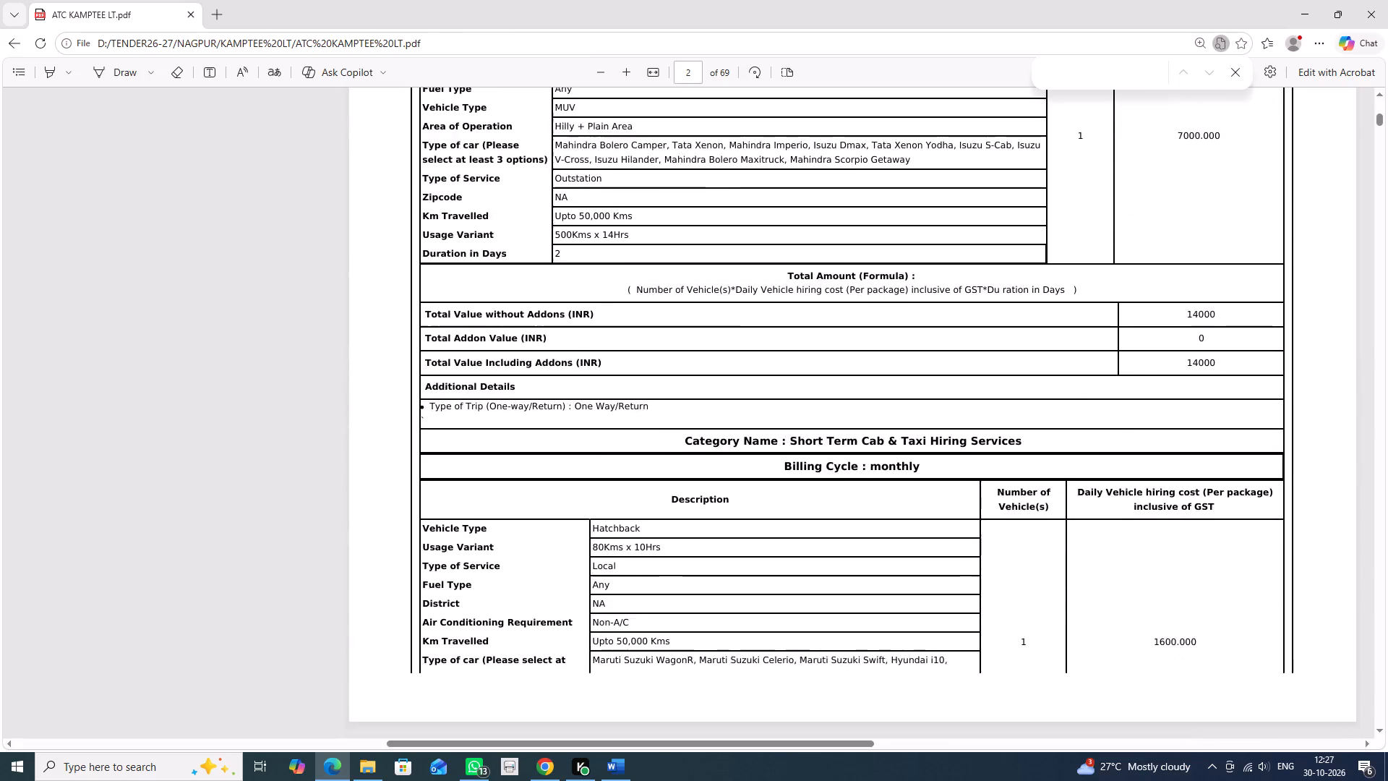
scroll(1071, 404, down, 13)
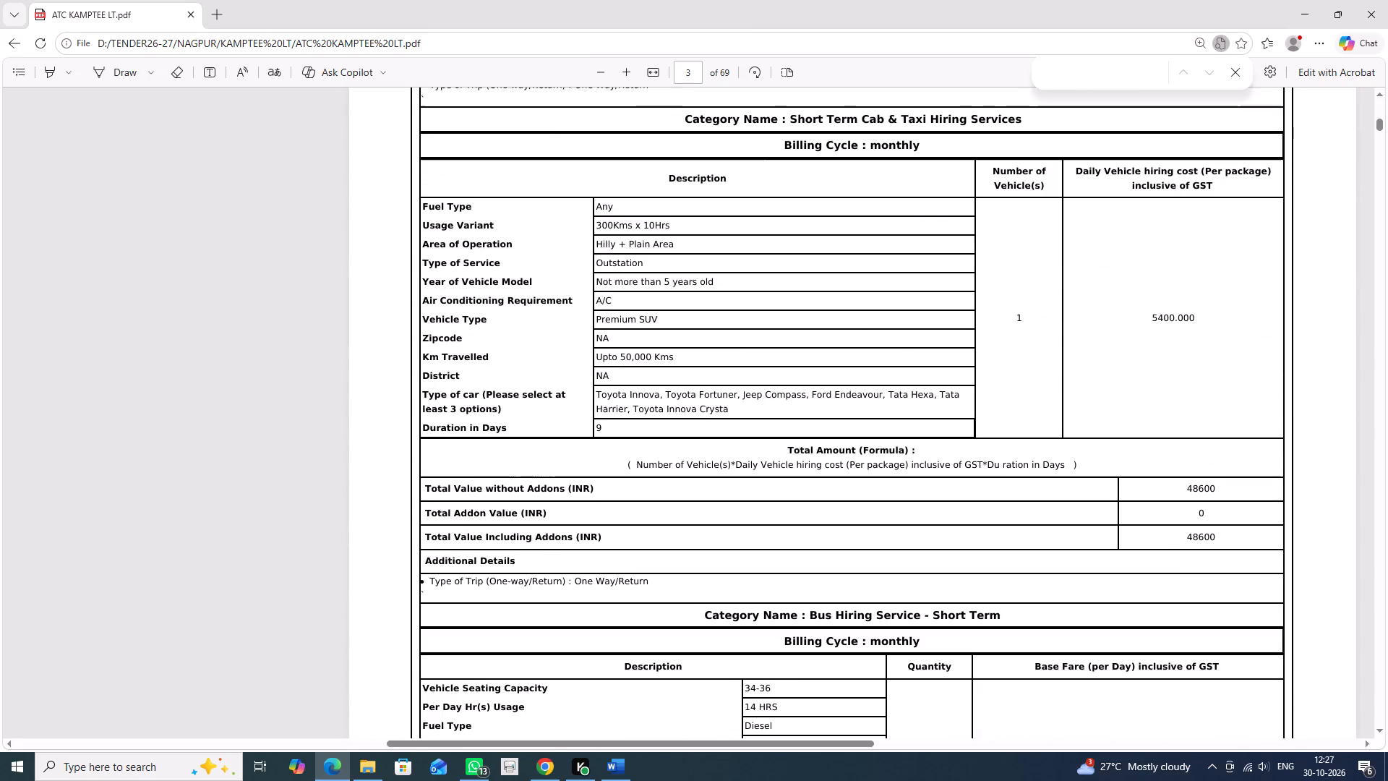
scroll(1071, 404, down, 9)
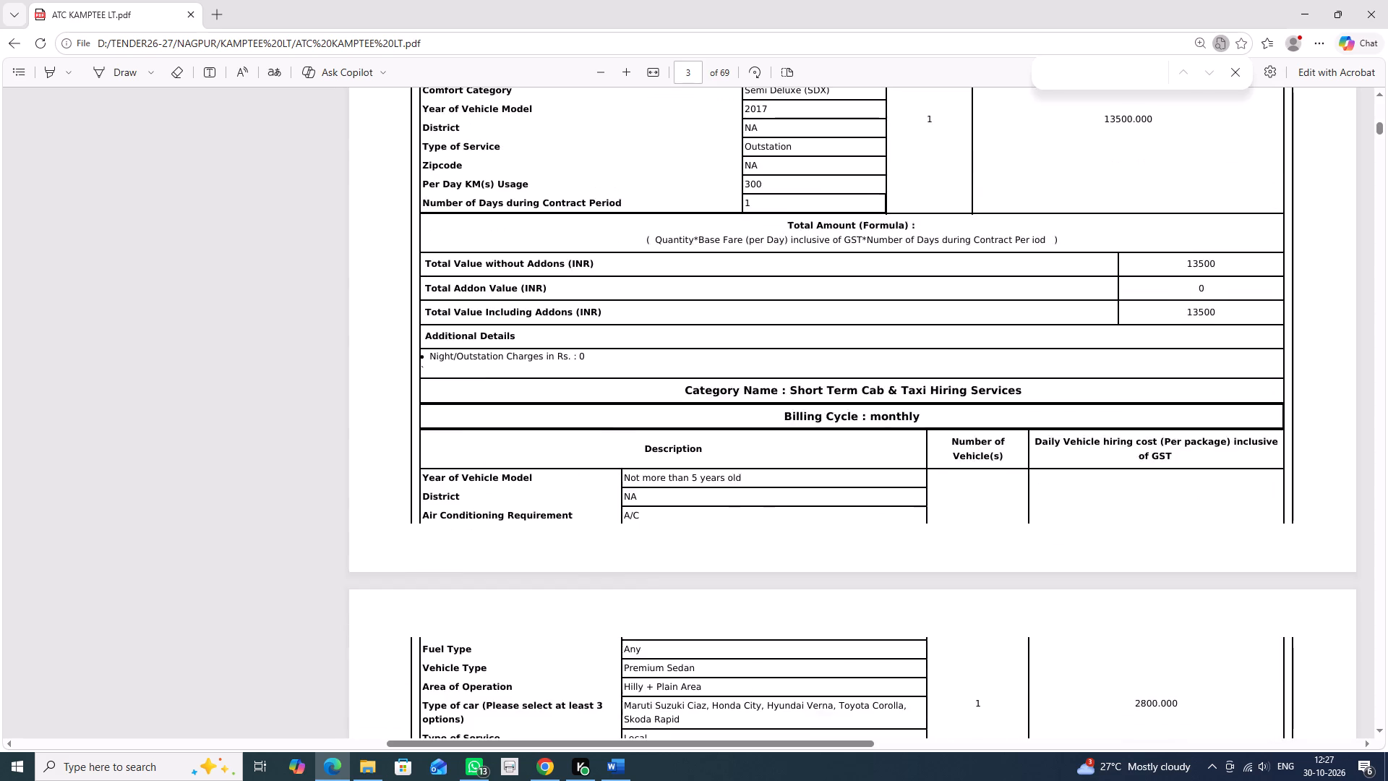
scroll(1071, 404, down, 16)
scroll(1071, 404, down, 8)
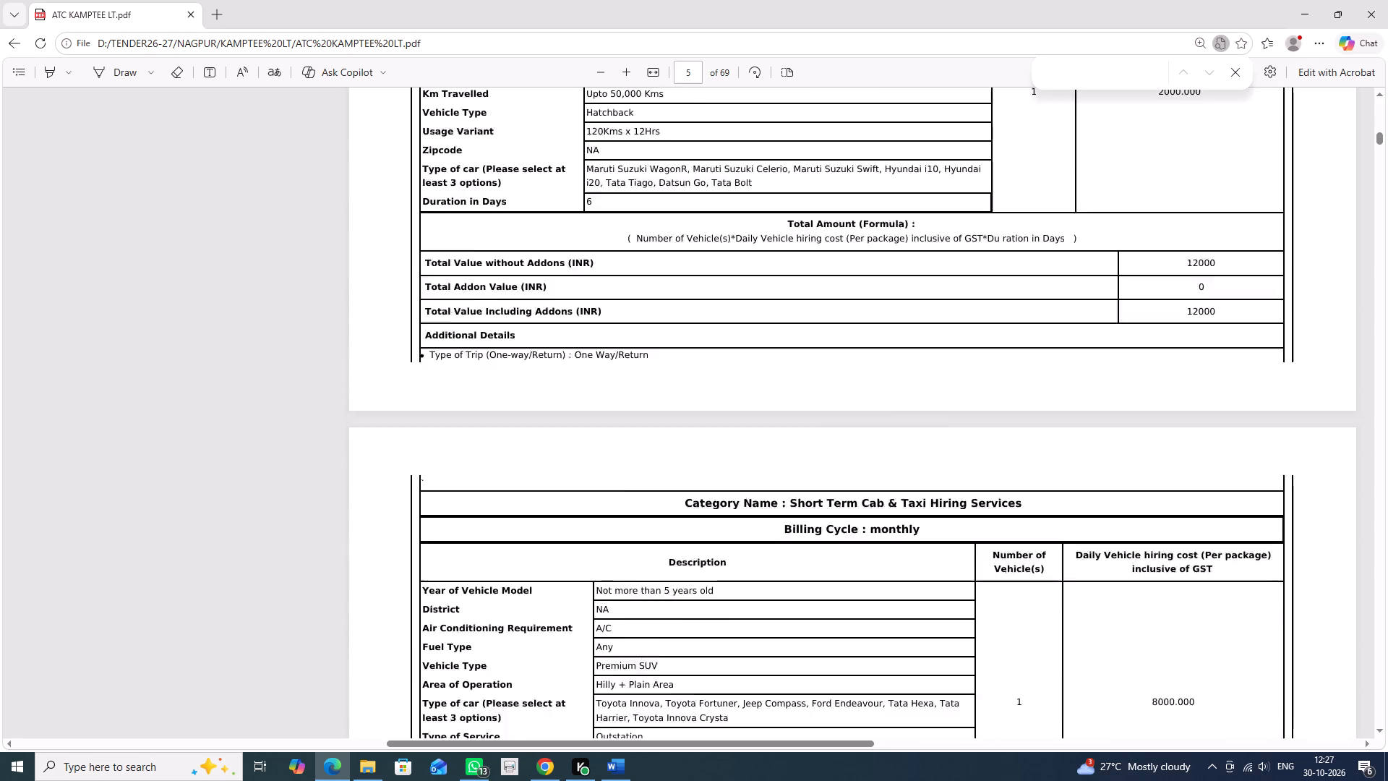
scroll(1071, 404, down, 17)
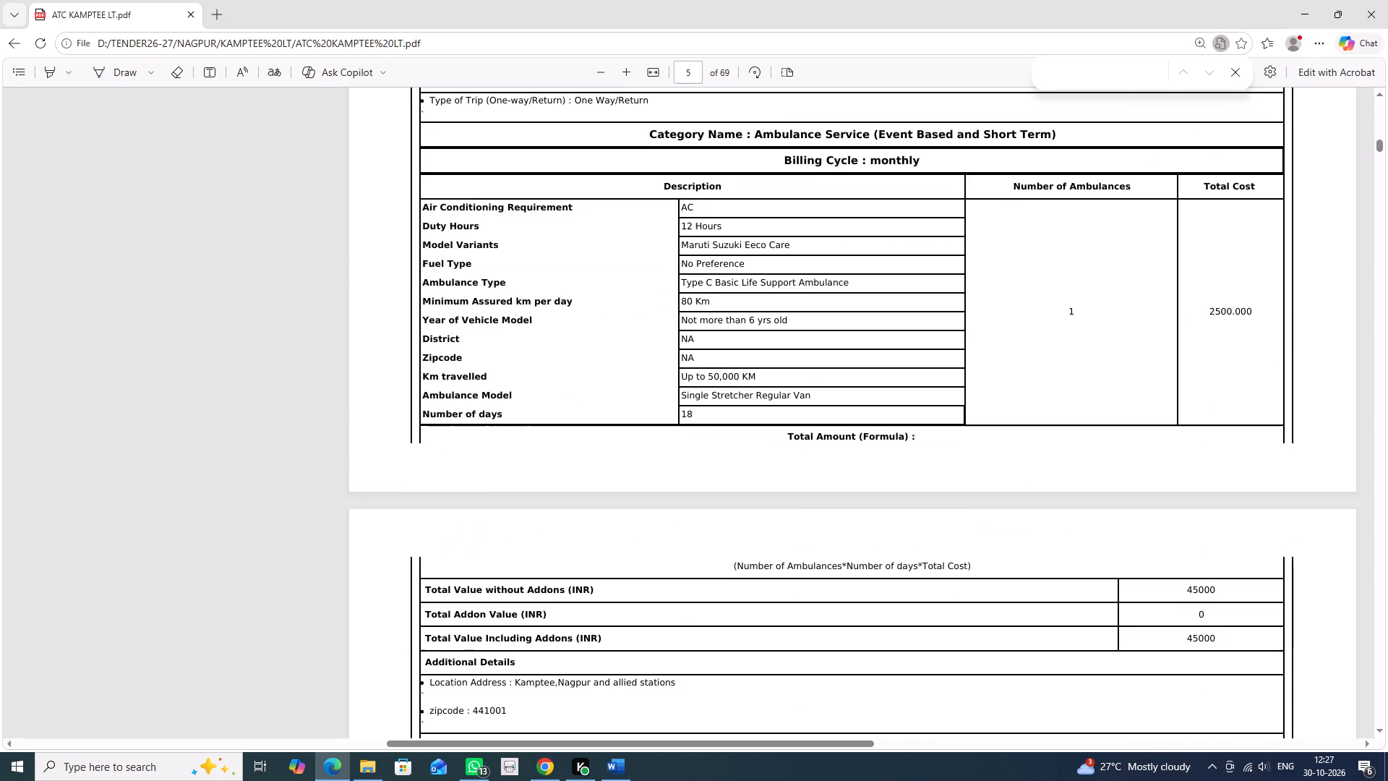
scroll(1071, 404, down, 9)
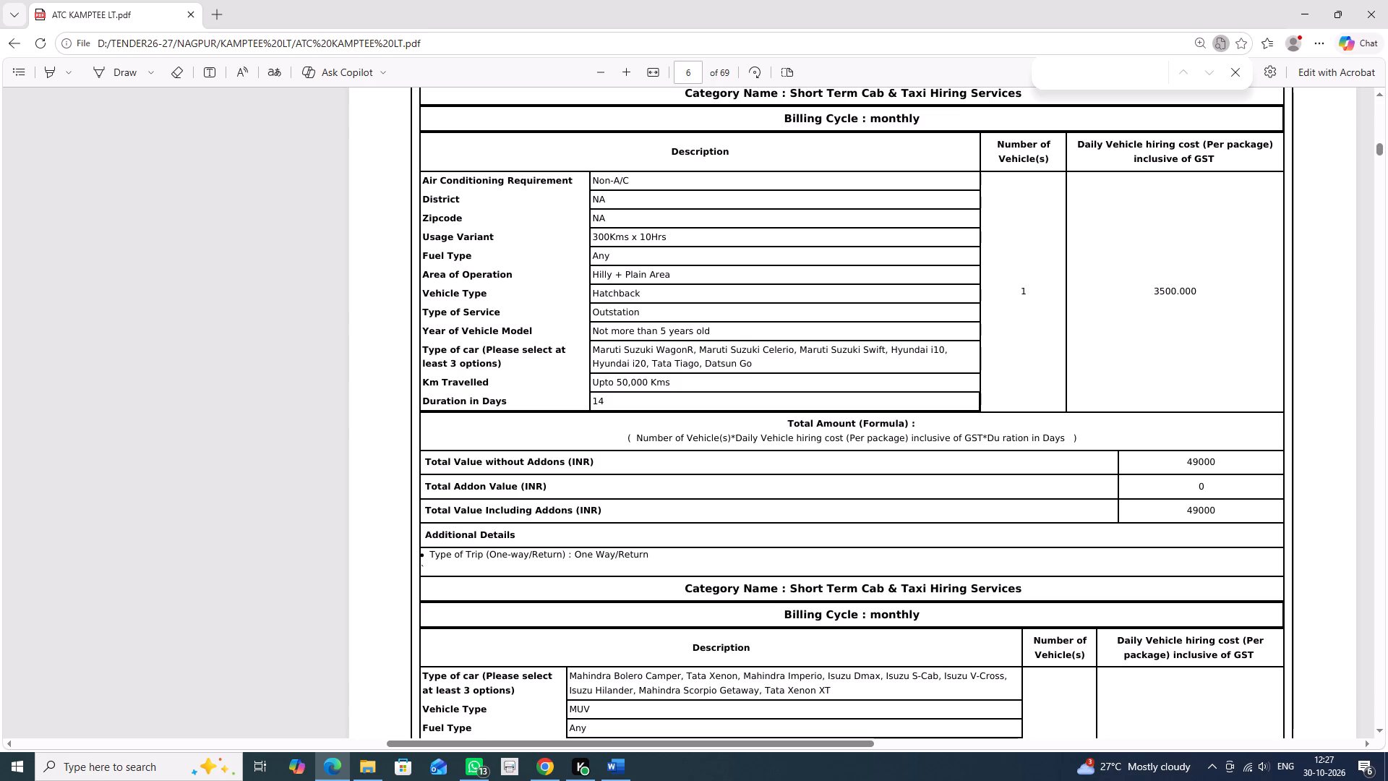
scroll(1057, 432, up, 8)
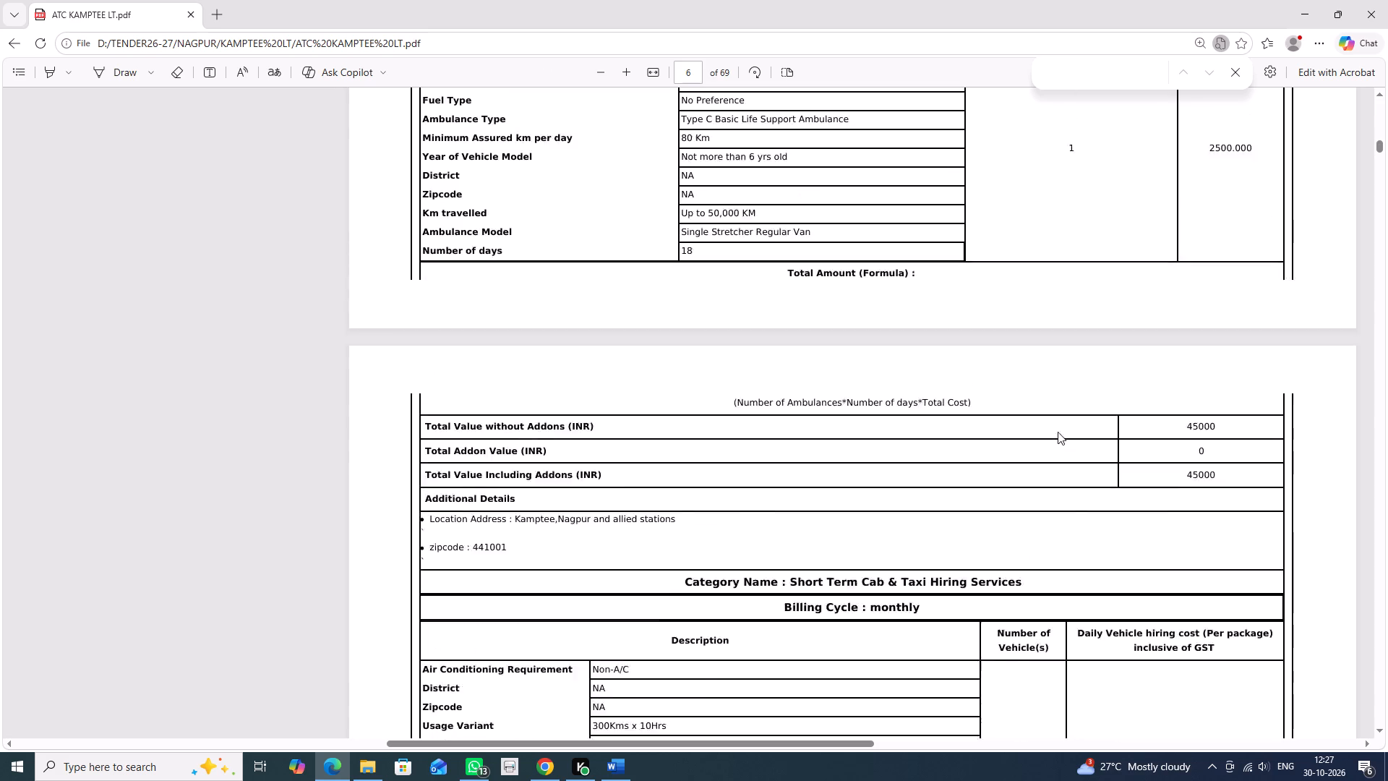
scroll(1058, 432, up, 19)
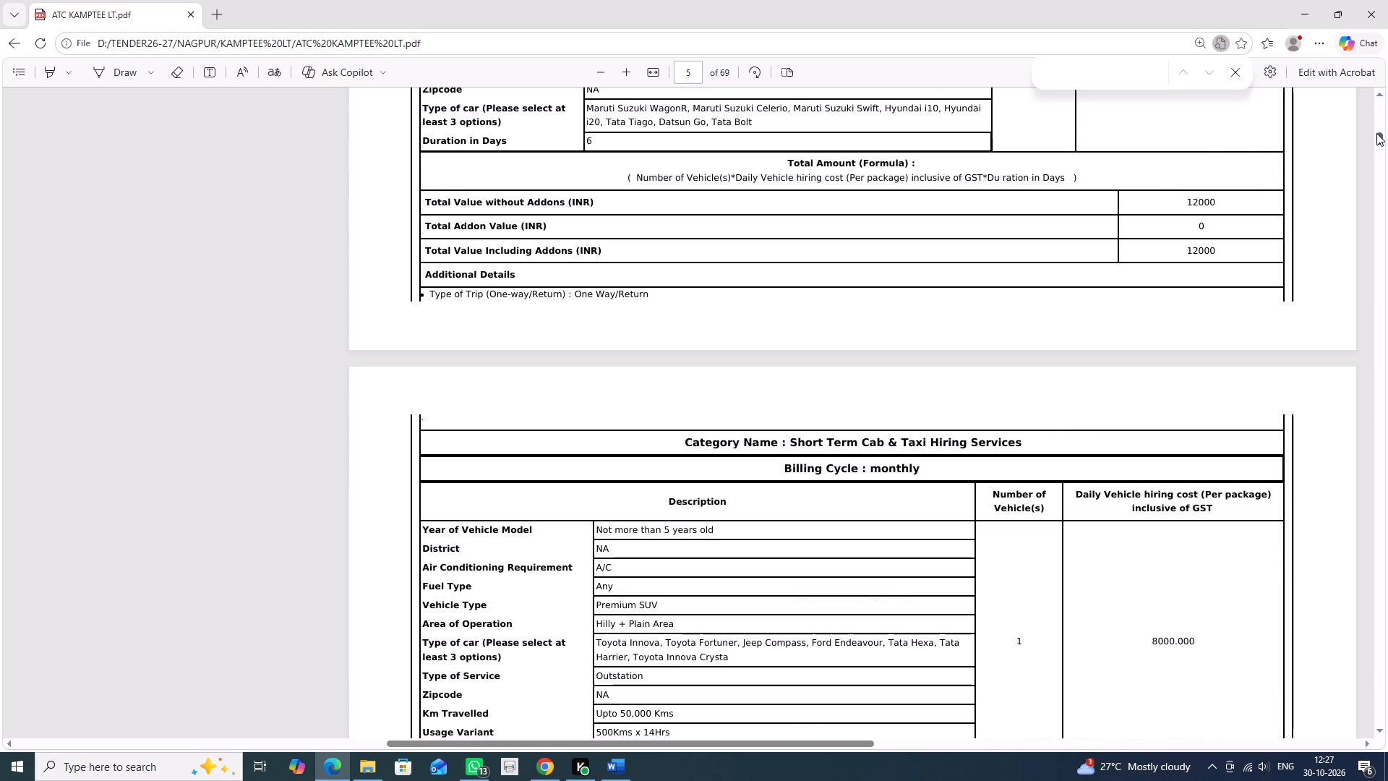
drag(1380, 139, 1384, 90)
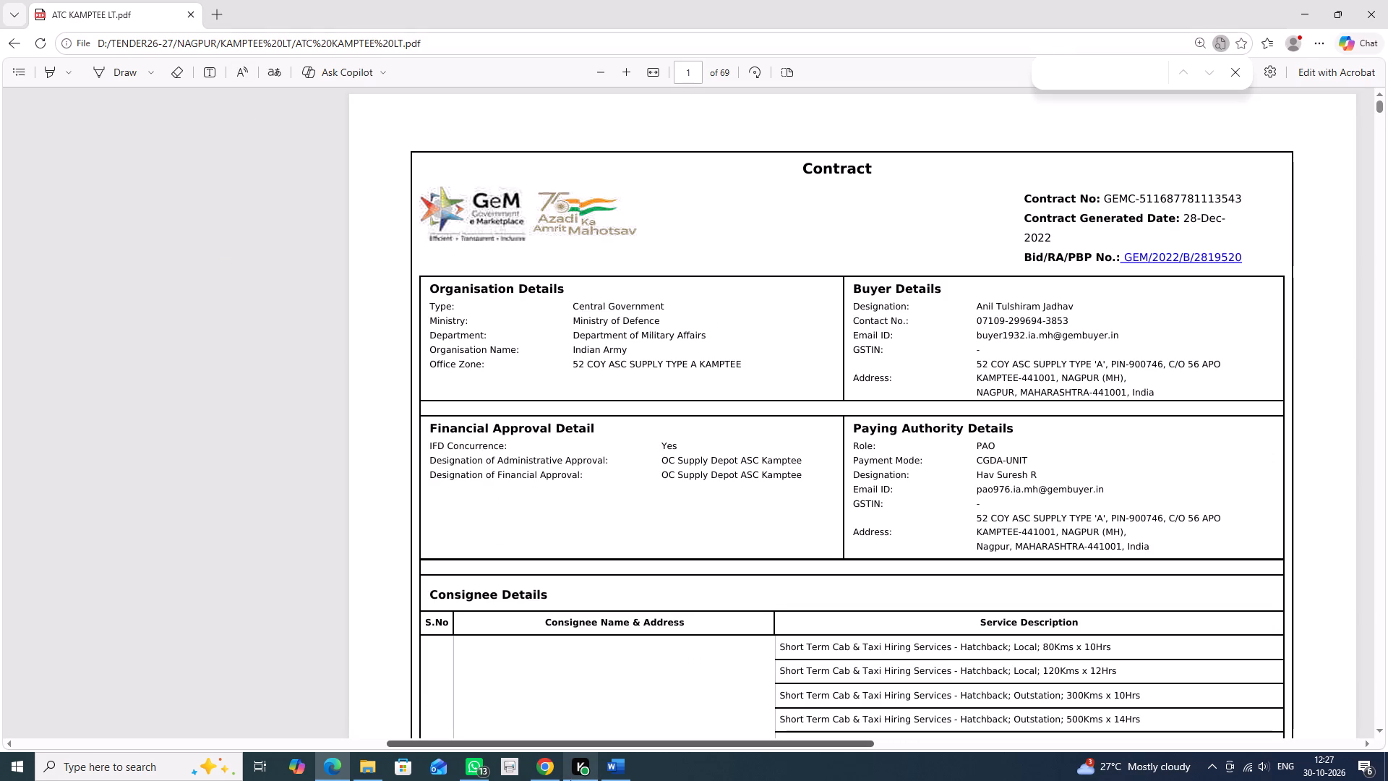
Switch to Chrome and open Smallpdf's Delete PDF Pages tool in a new tab.
click(545, 776)
click(385, 14)
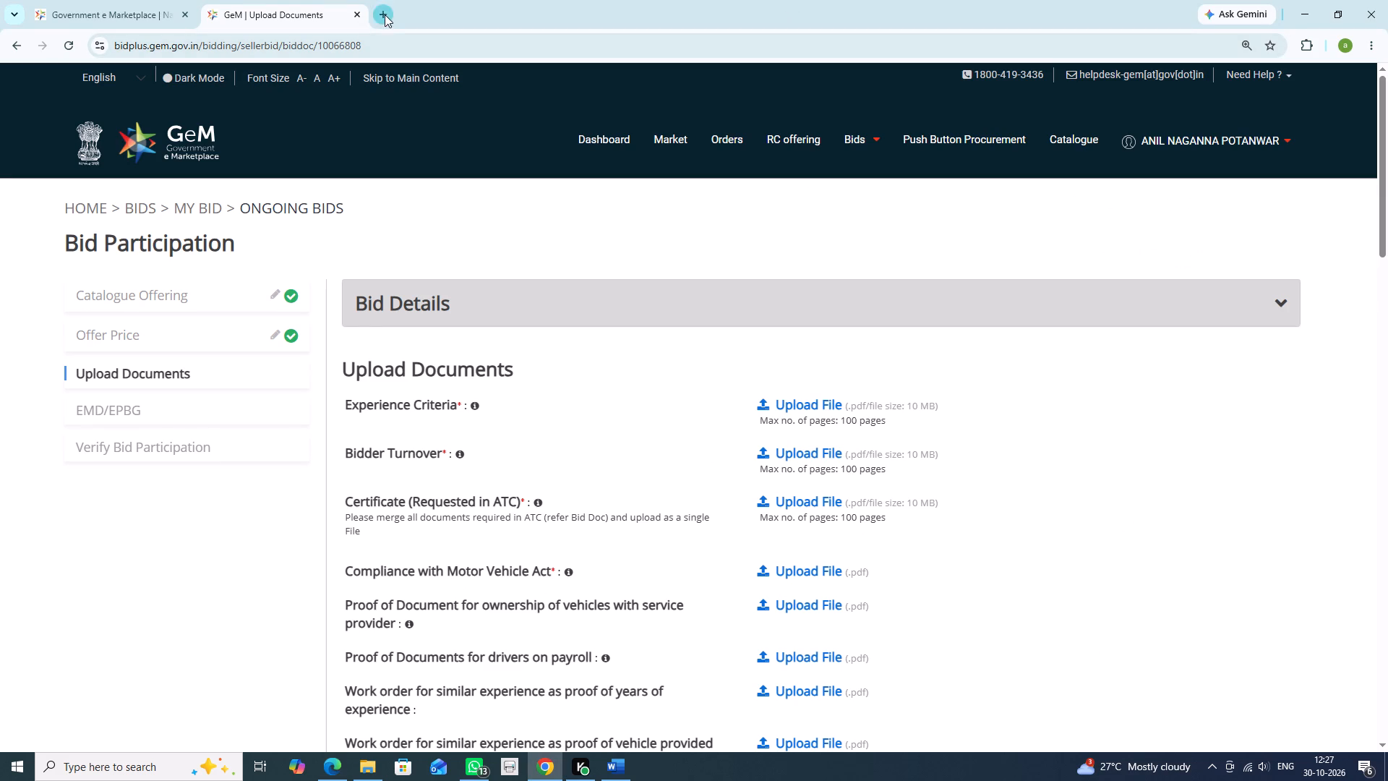
click(727, 418)
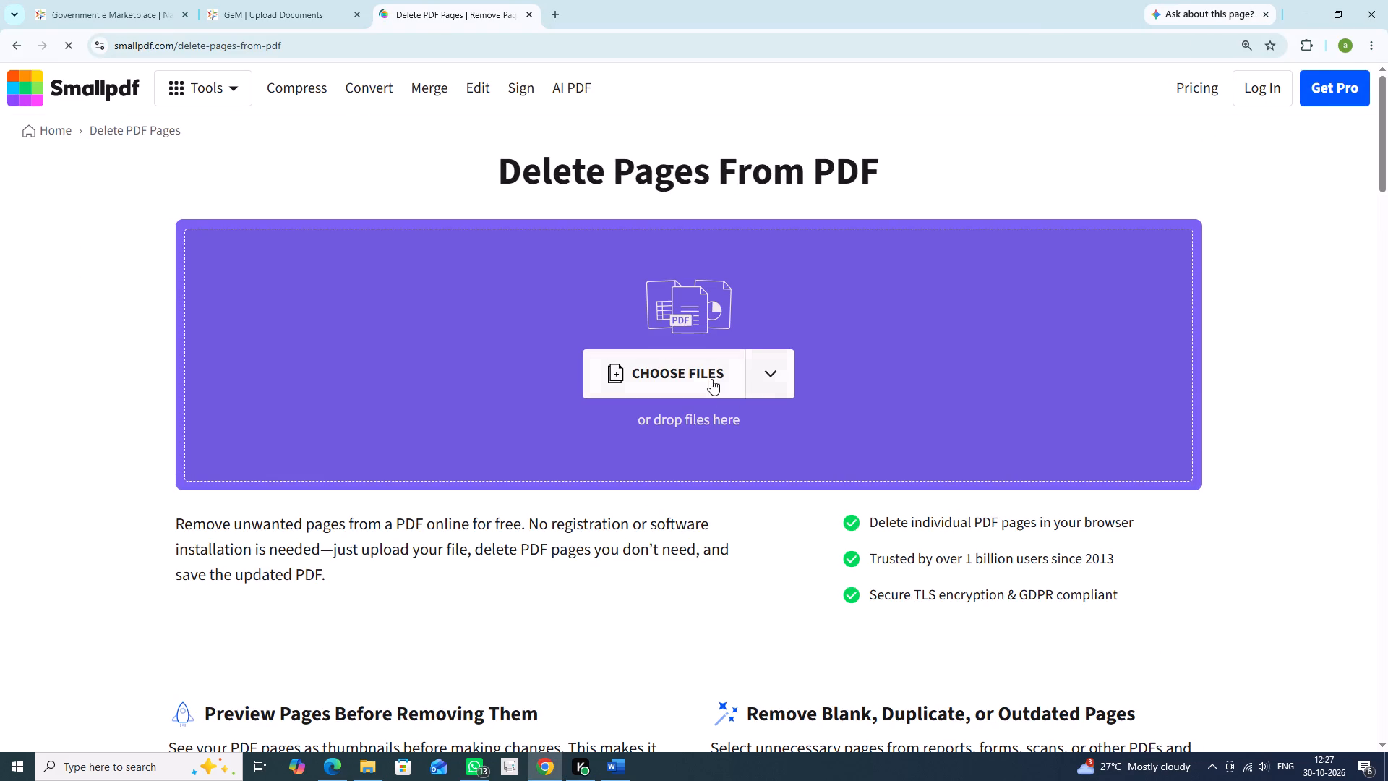
Load the ATC KAMPTEE LT PDF from D: > TENDER26-27 > NAGPUR > KAMPTEE LT into the page-deletion tool.
click(704, 376)
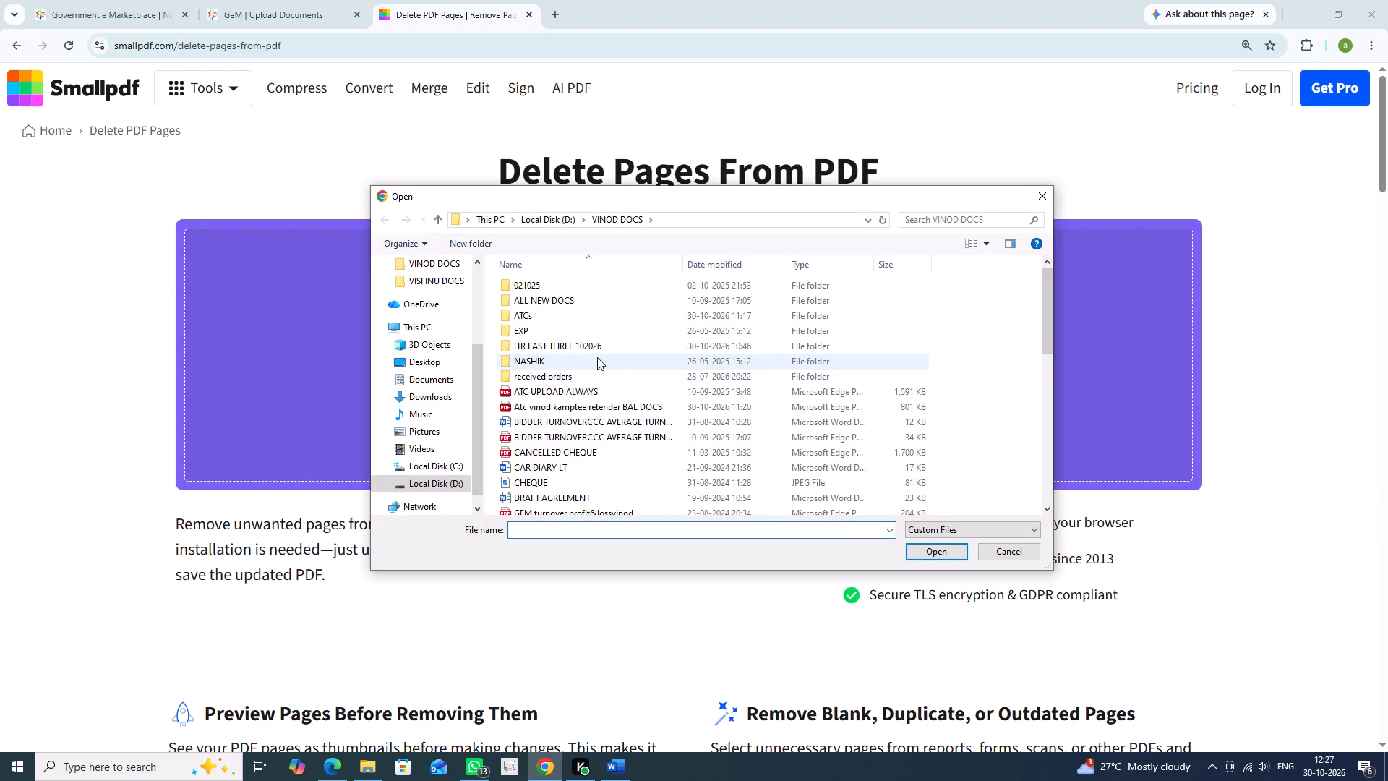
scroll(578, 391, down, 3)
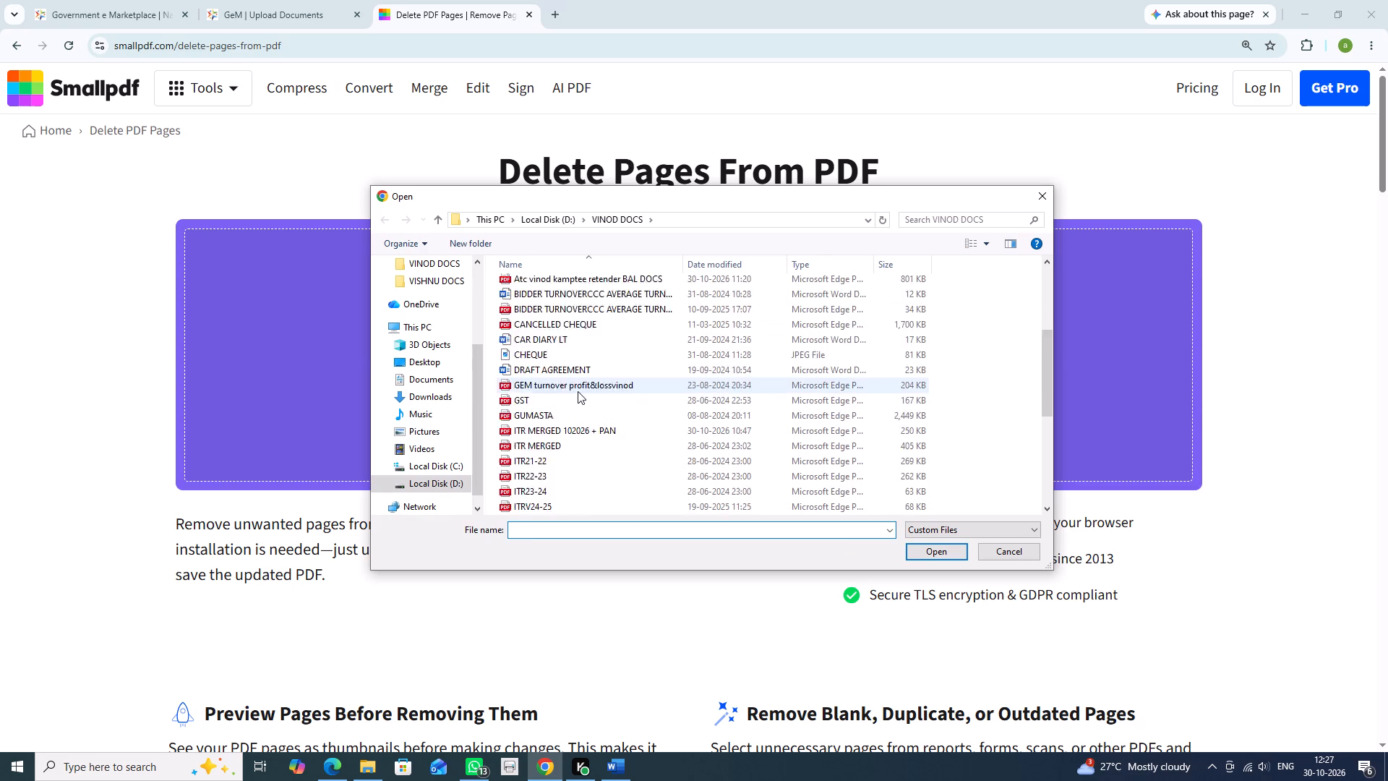
scroll(578, 391, down, 5)
scroll(578, 390, up, 12)
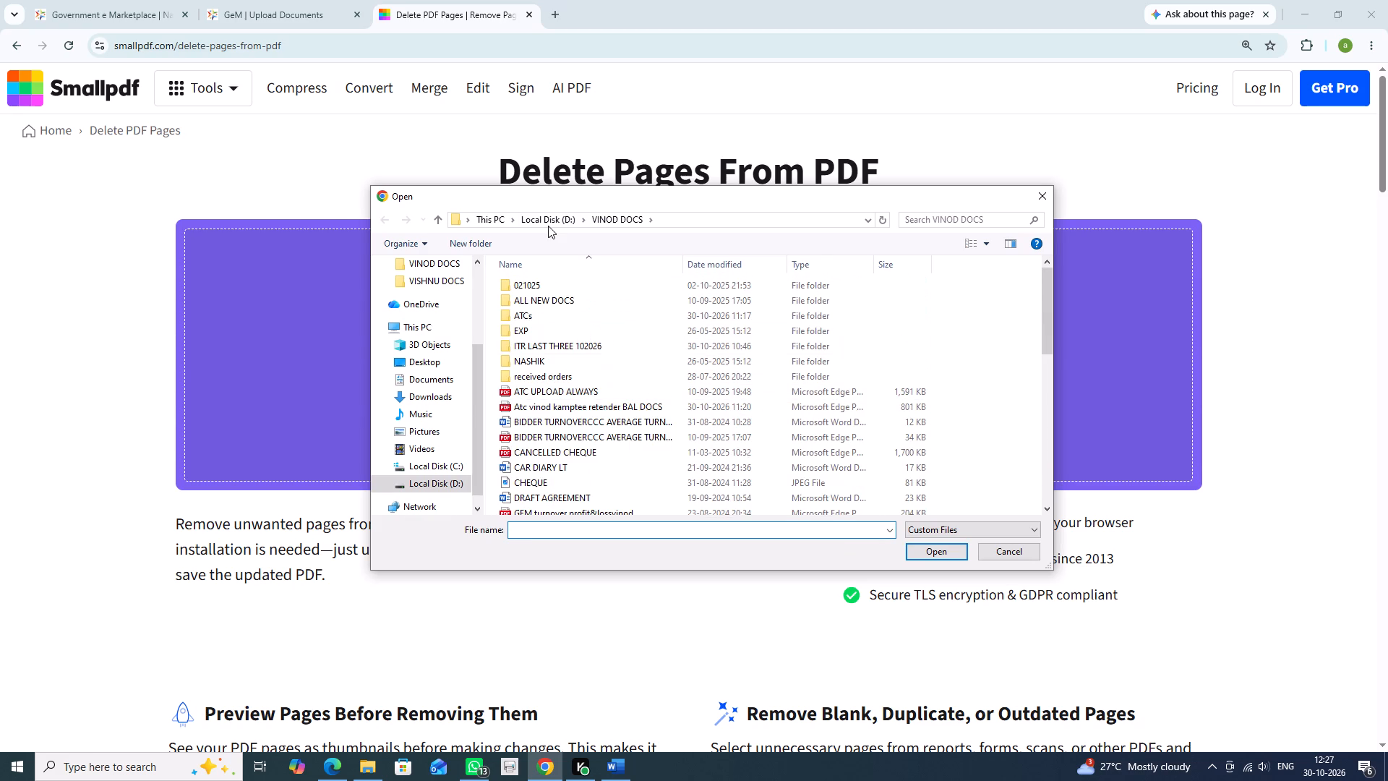
click(548, 226)
scroll(584, 333, down, 3)
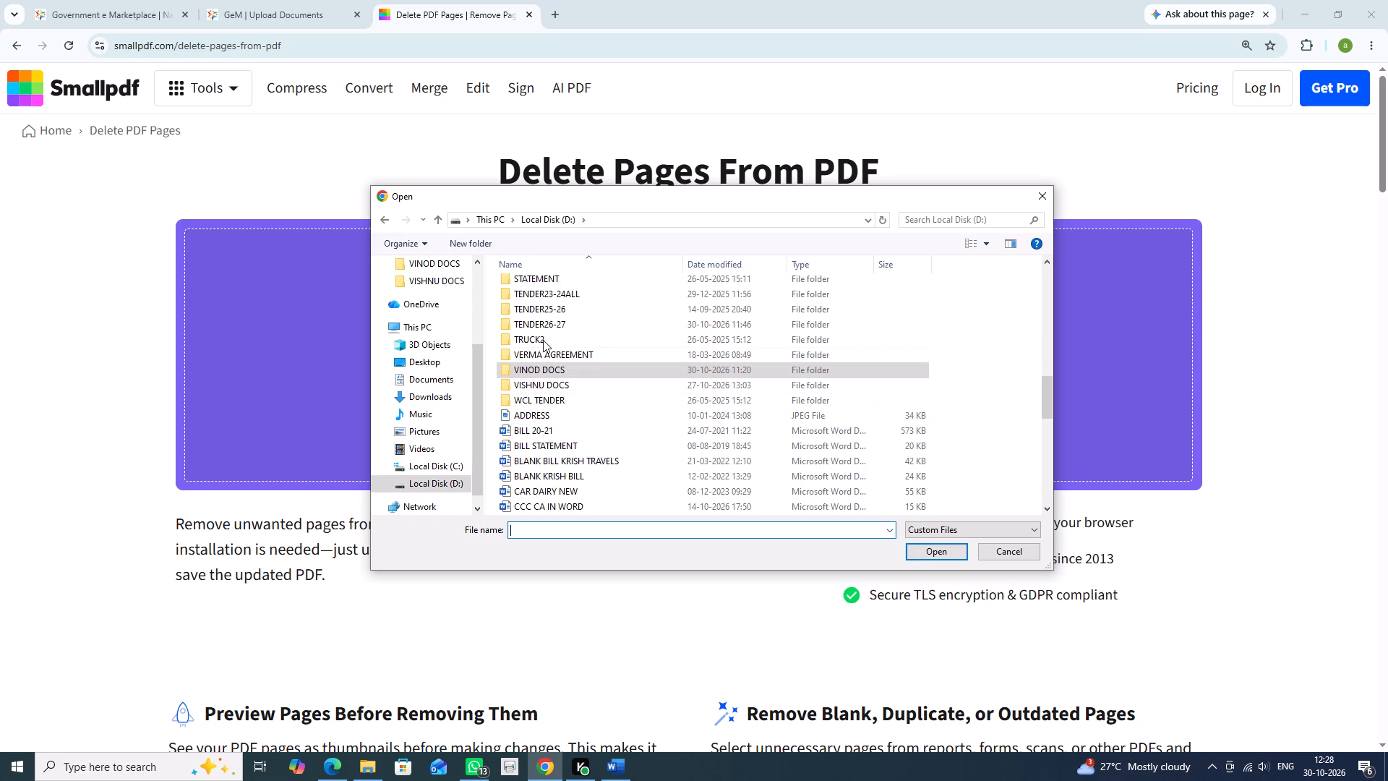
scroll(544, 322, up, 2)
double_click(562, 406)
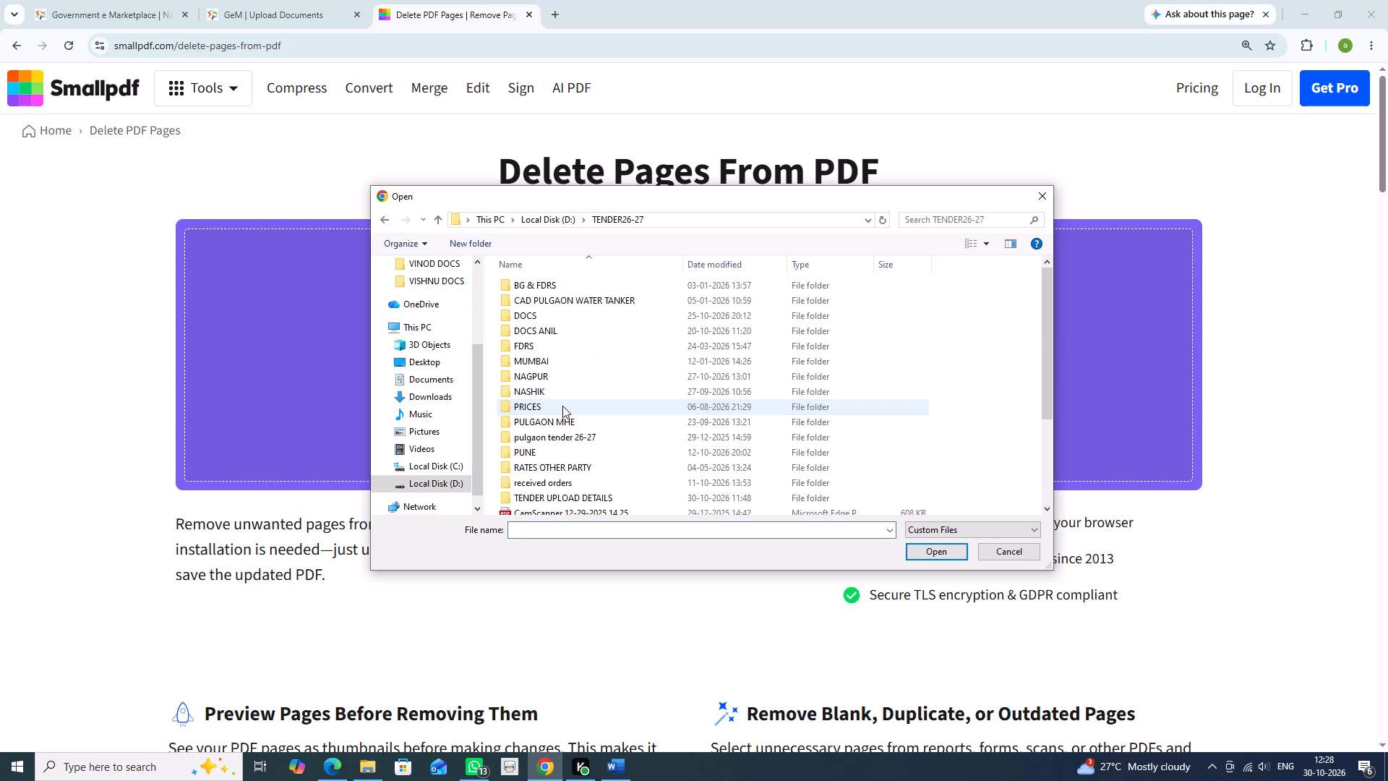
double_click(543, 375)
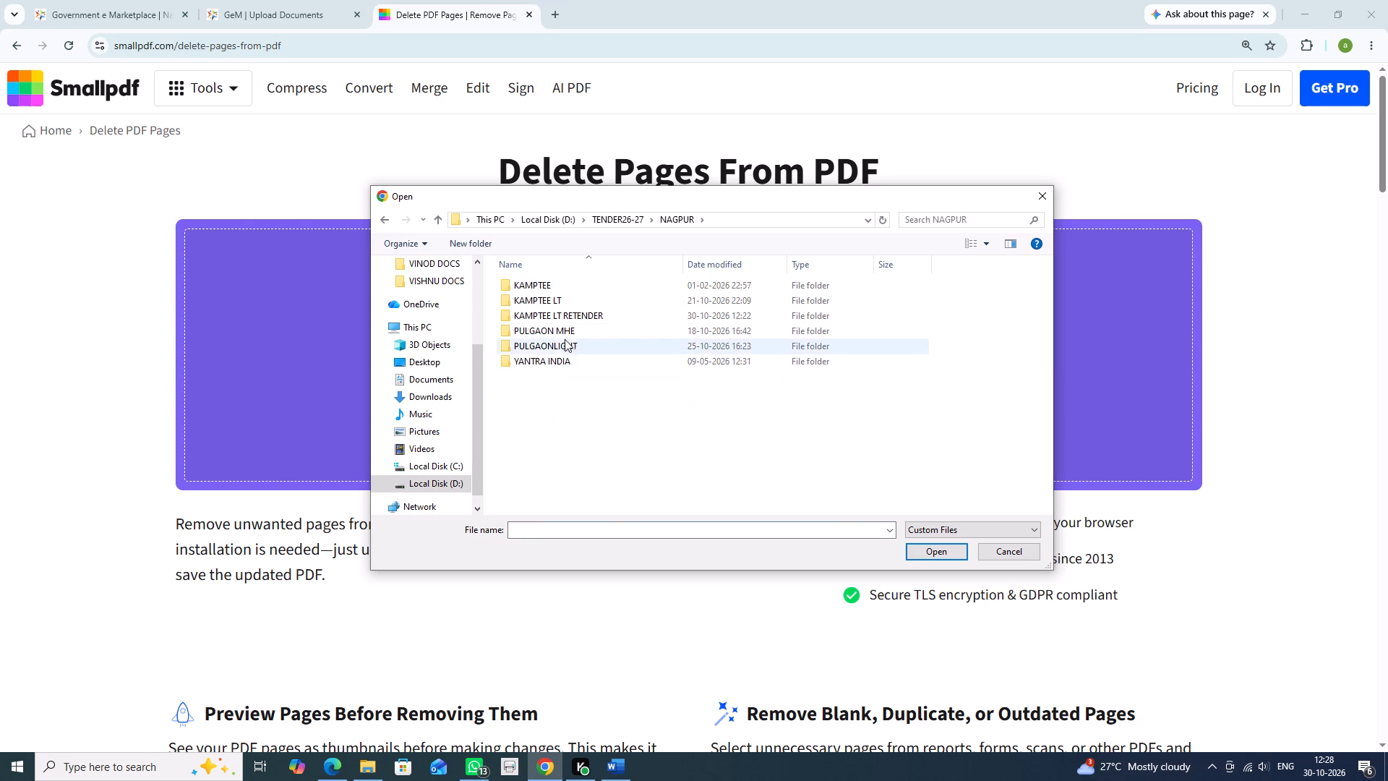
double_click(573, 304)
click(570, 286)
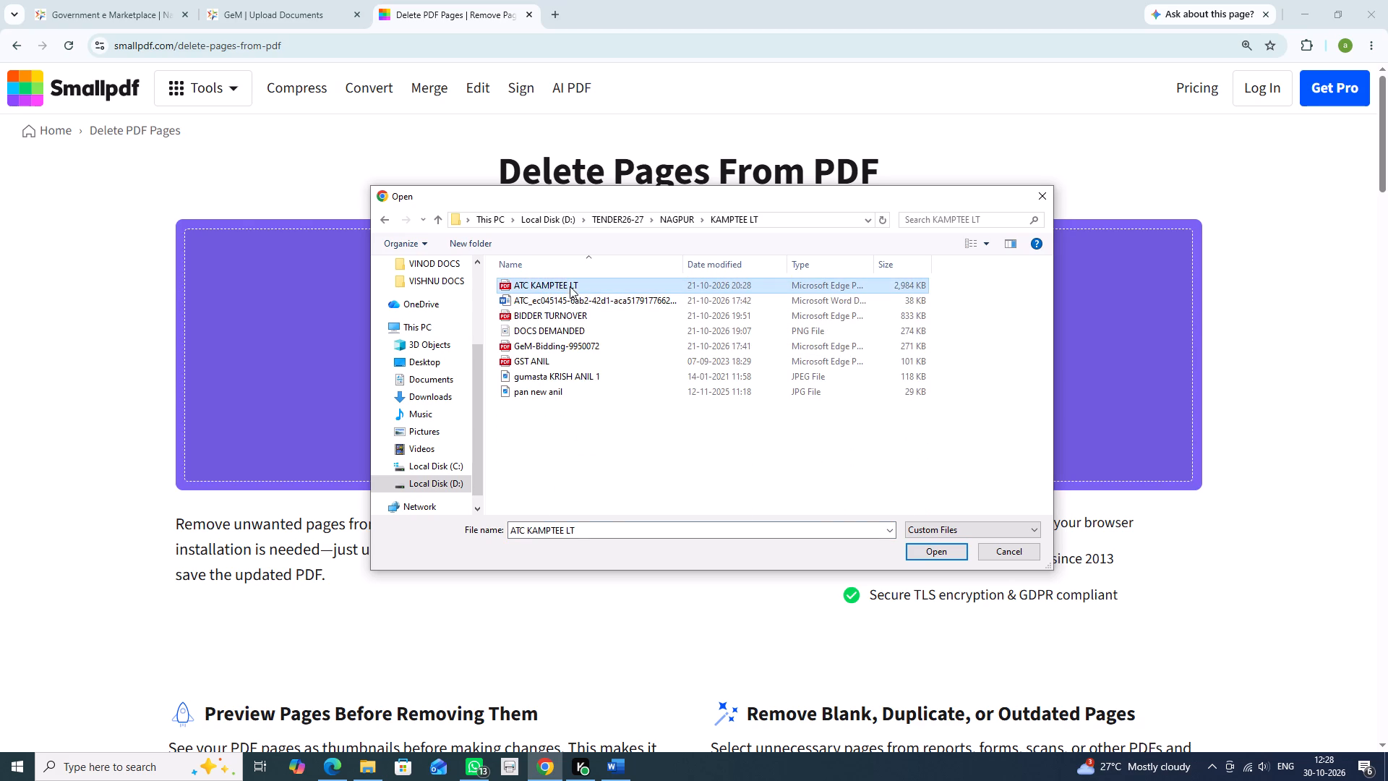
click(935, 556)
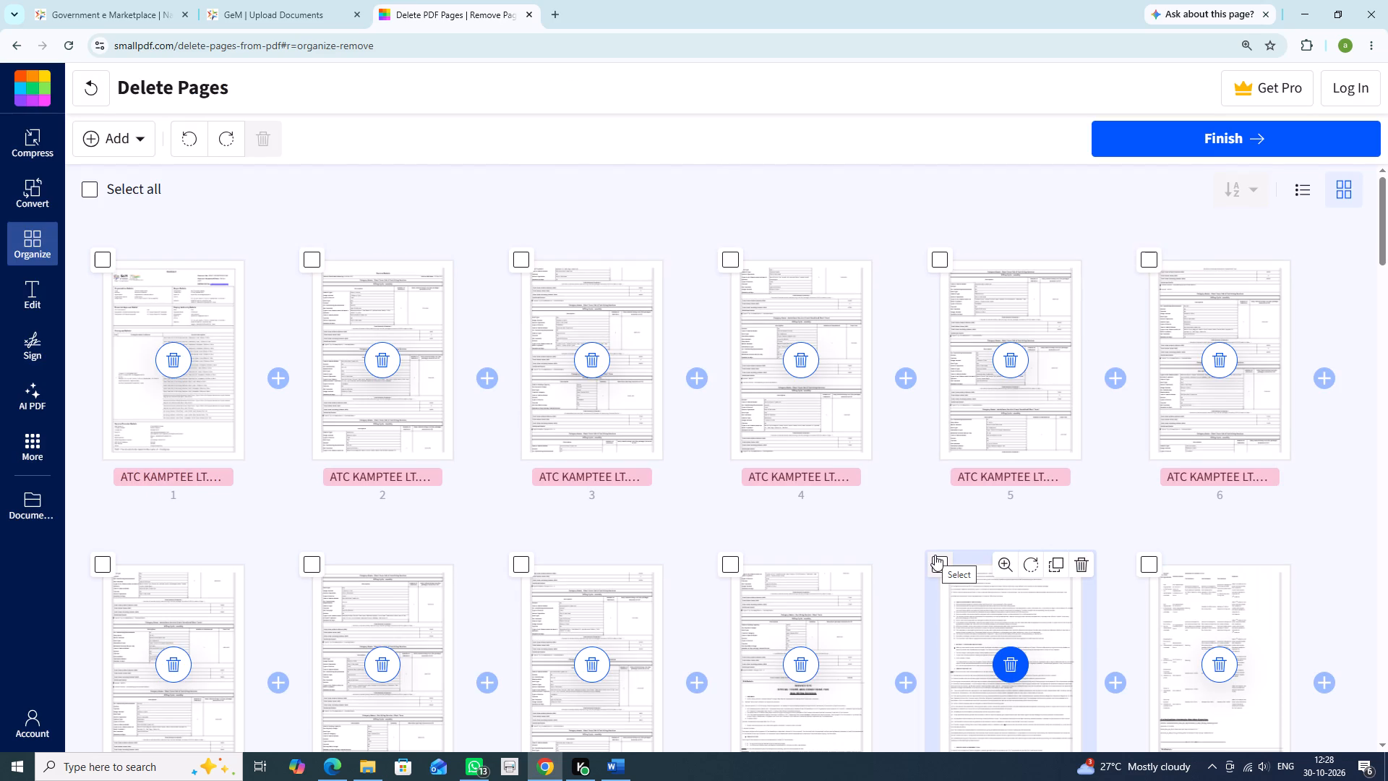
Delete original pages 57 and 58, the signed letter and undertaking after the green certificate, from the PDF.
scroll(945, 532, down, 5)
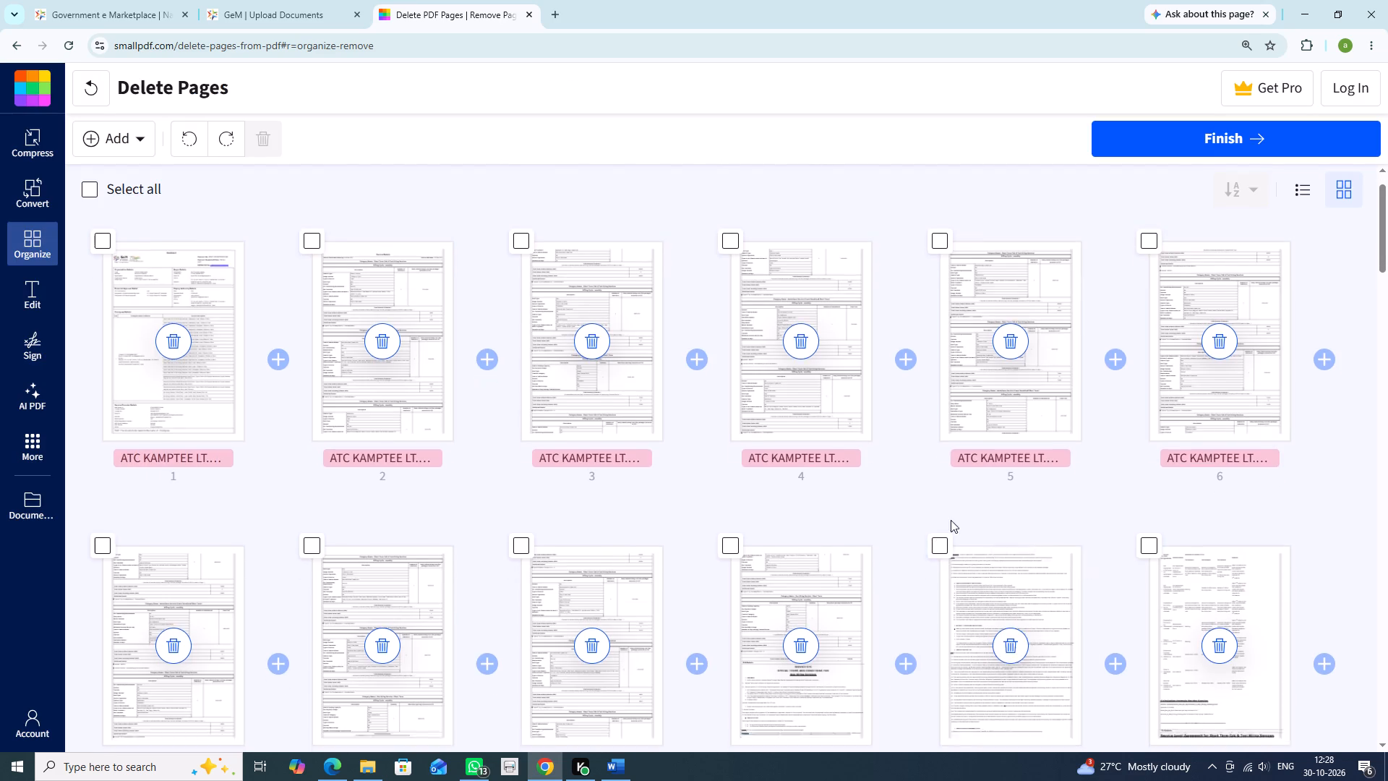
scroll(951, 520, down, 4)
scroll(1025, 362, down, 17)
scroll(1027, 361, down, 8)
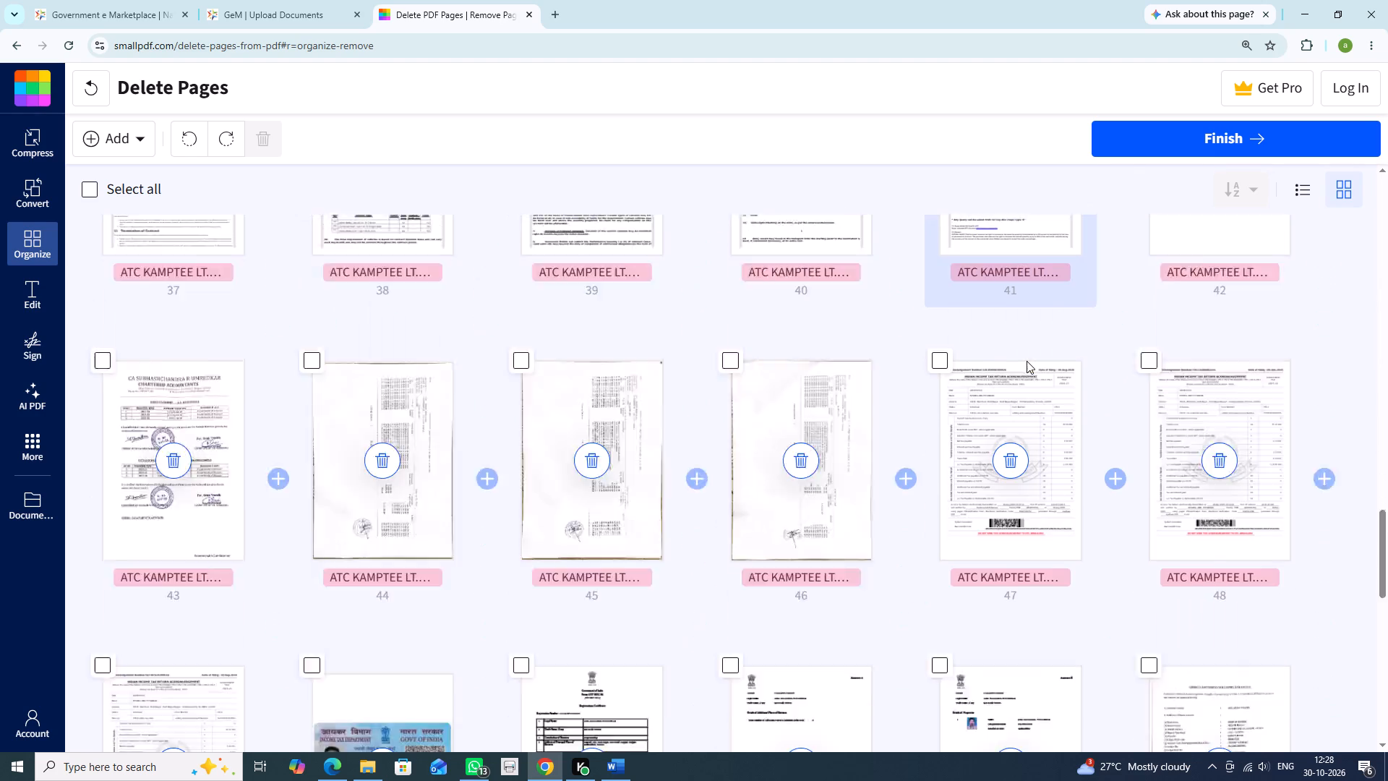
scroll(1027, 361, down, 5)
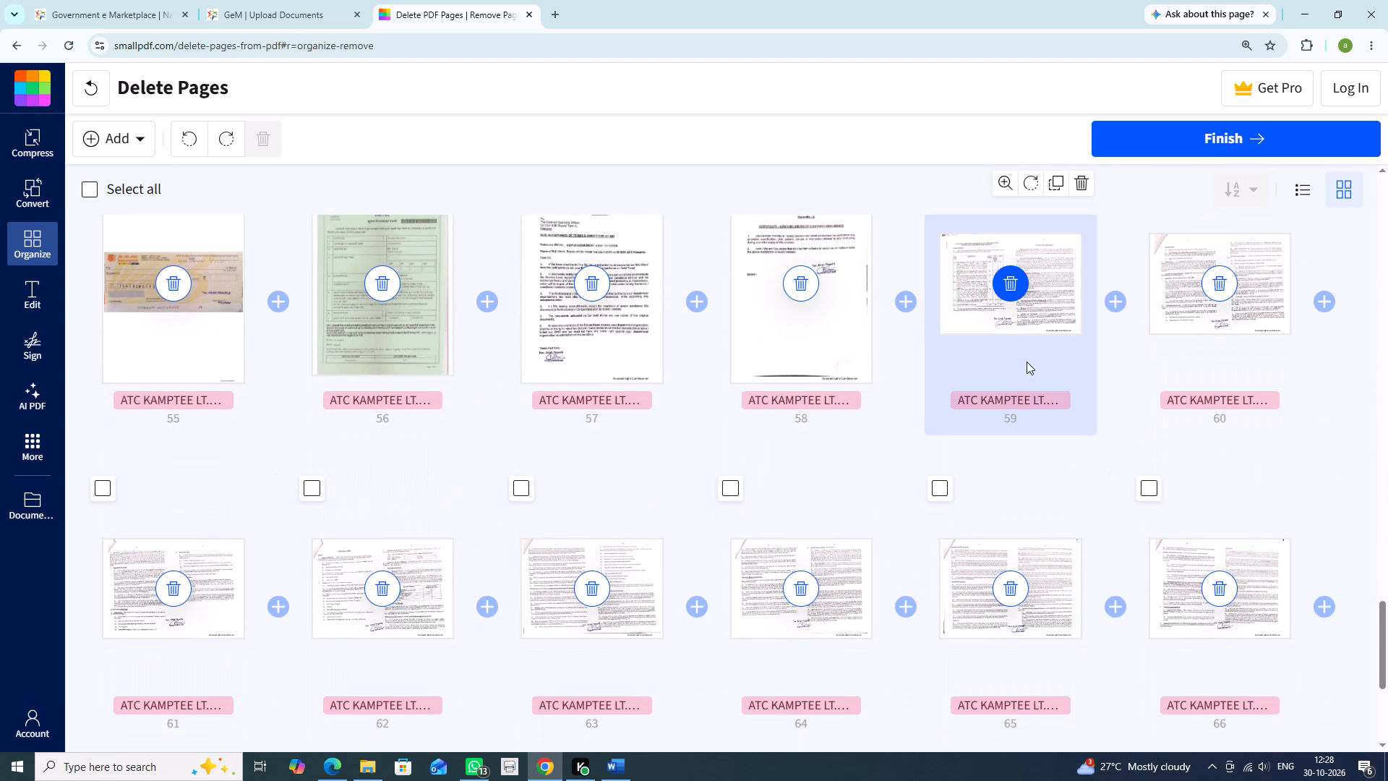
click(591, 291)
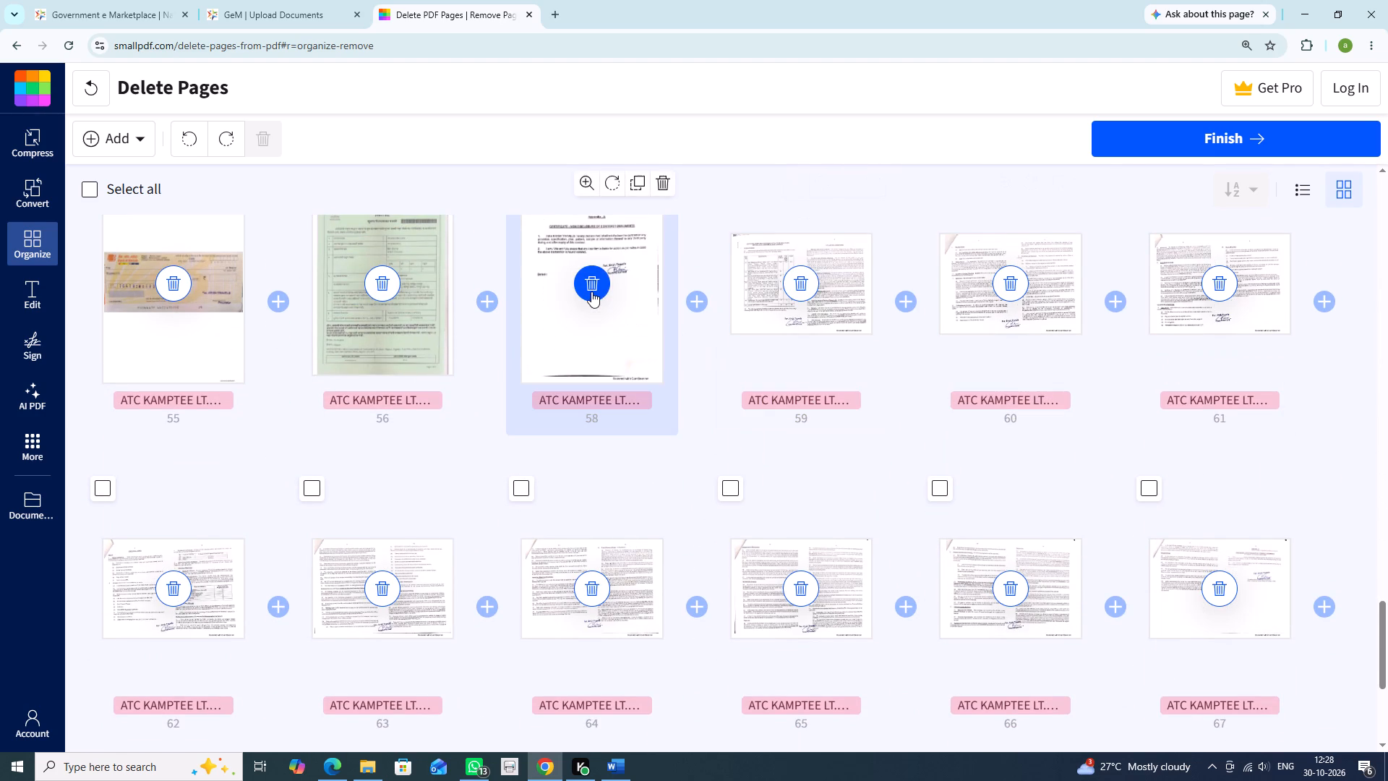
click(591, 291)
Select the scanned signed-terms pages originally numbered 59, 60 and 61 for deletion.
scroll(661, 397, down, 8)
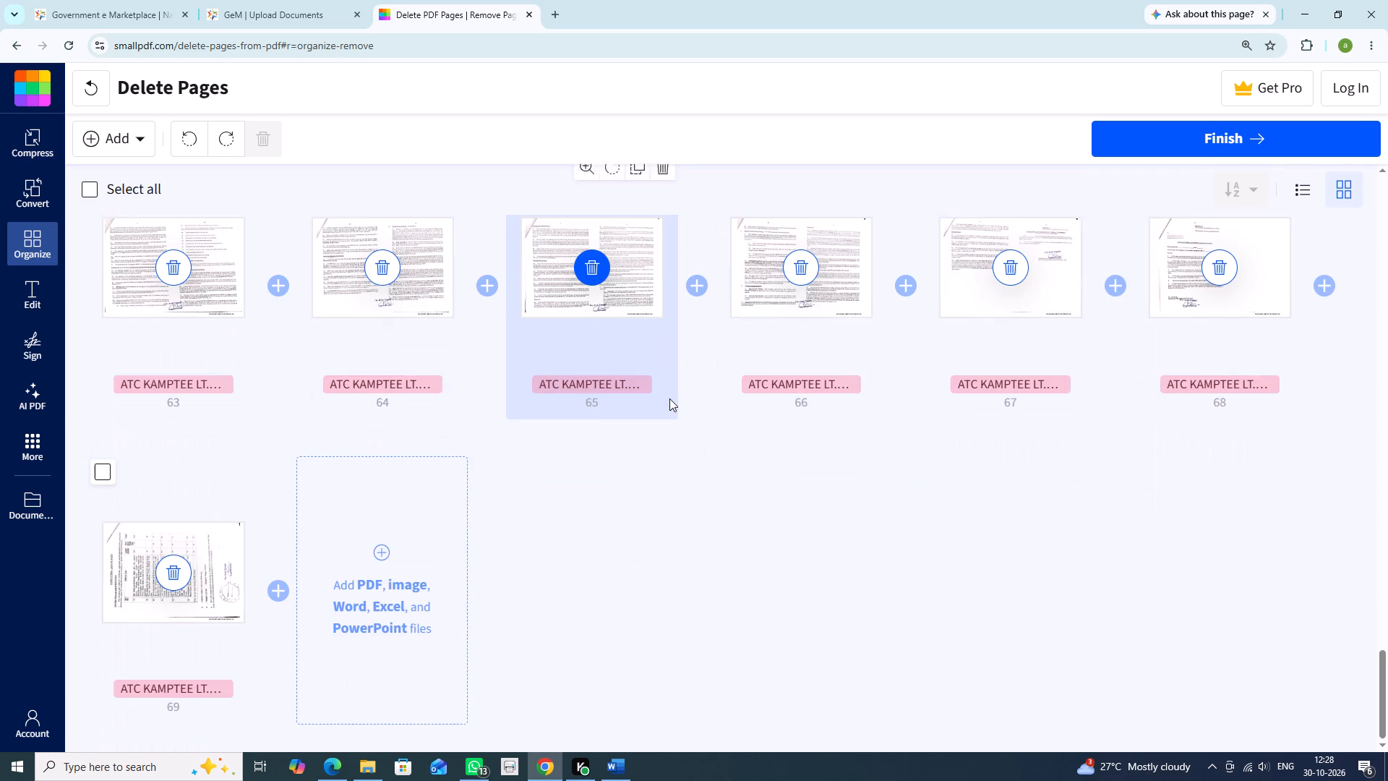
scroll(698, 388, up, 6)
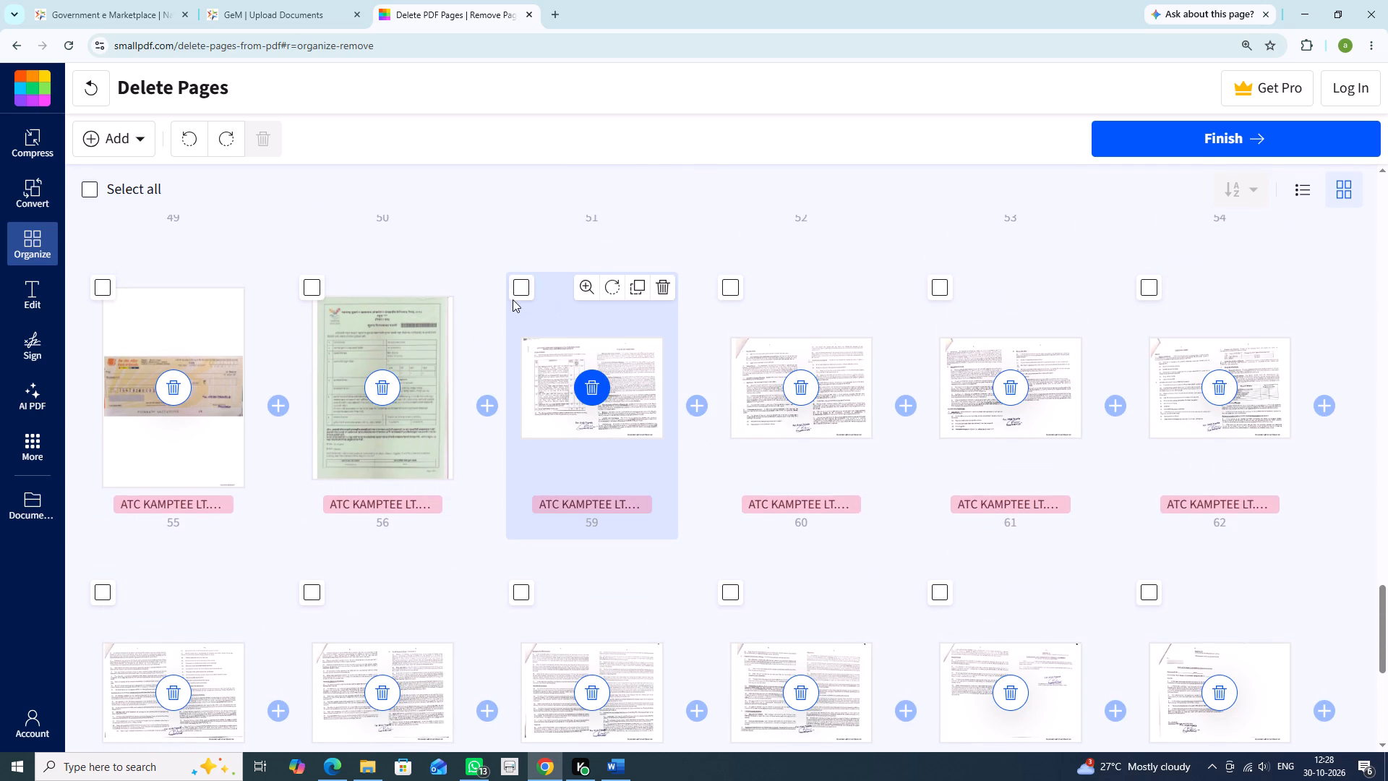
click(518, 287)
click(732, 290)
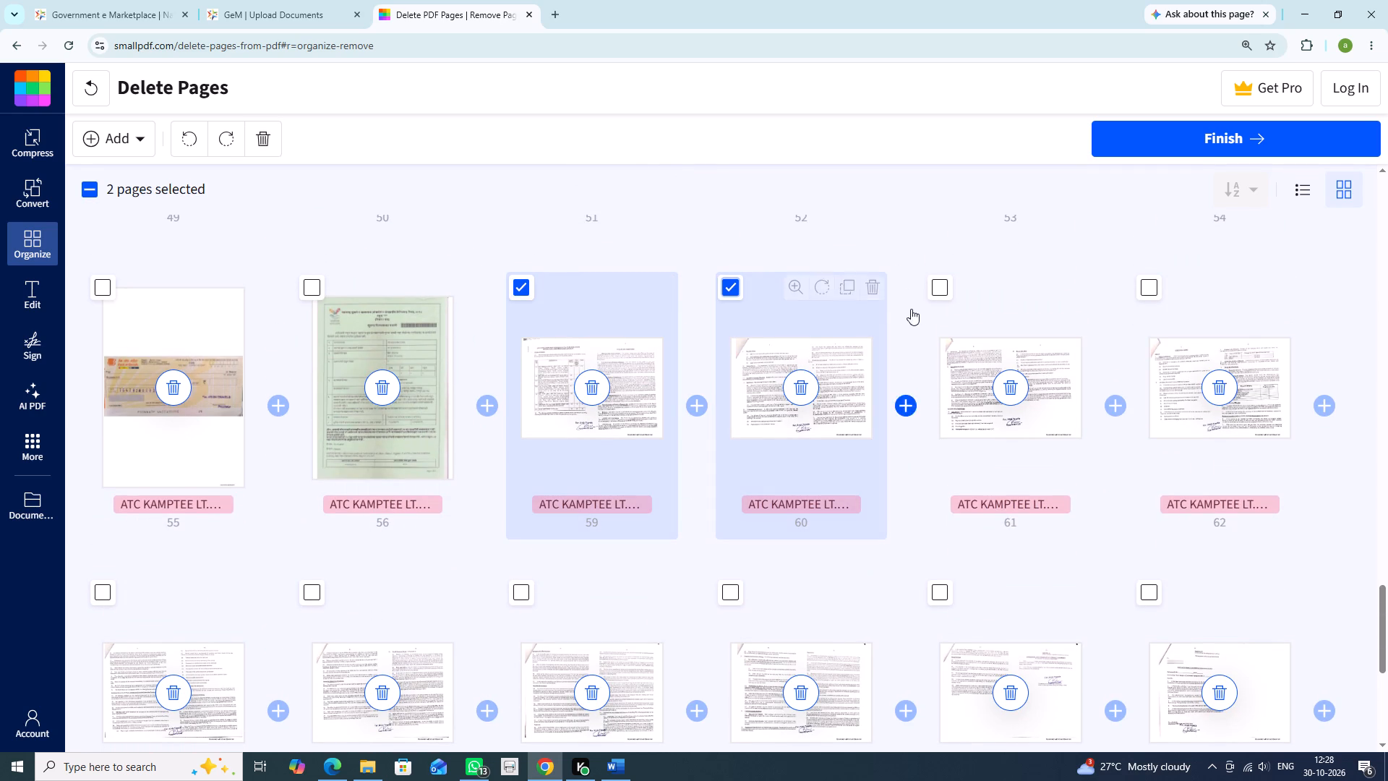
click(938, 289)
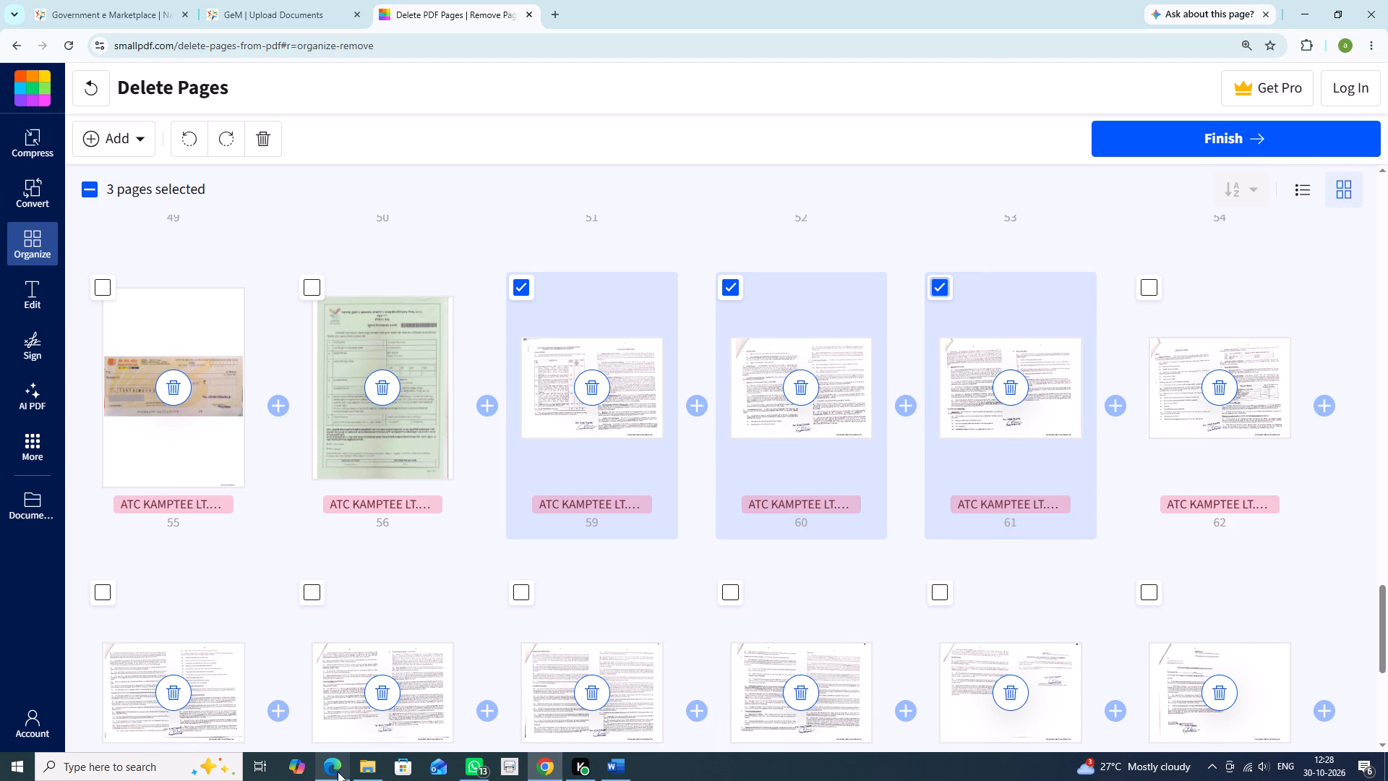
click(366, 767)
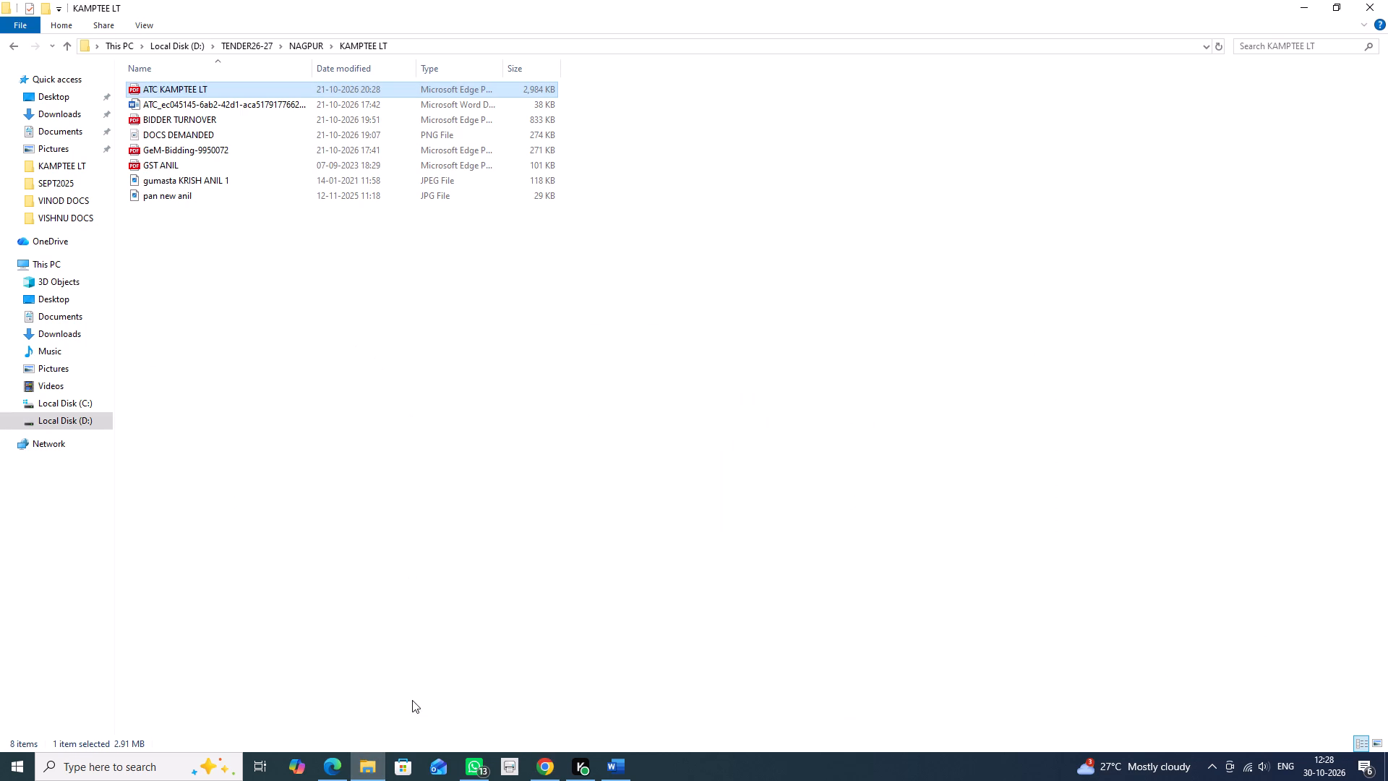
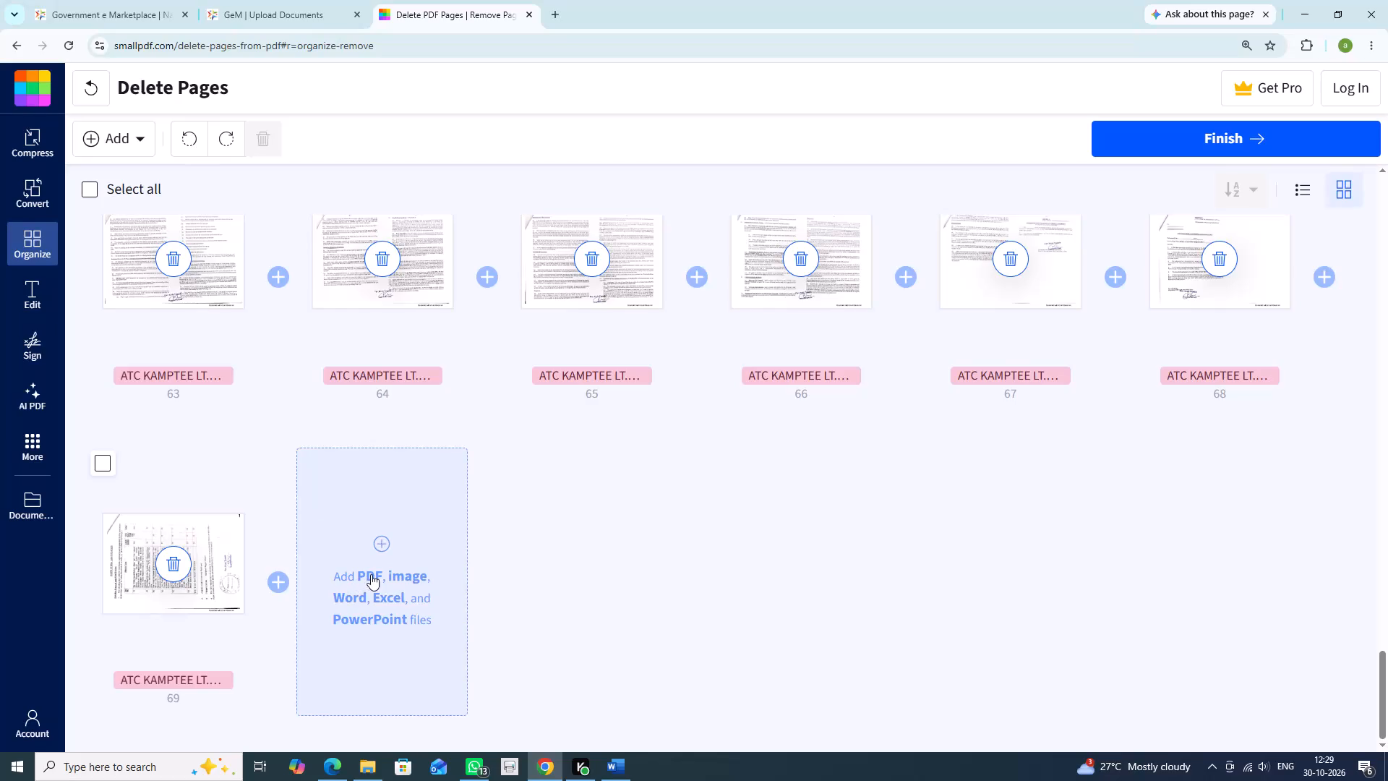
Append the ATC KAMPTEE RETENDER PDF from NAGPUR > KAMPTEE LT RETENDER after the last page of the open document.
click(372, 574)
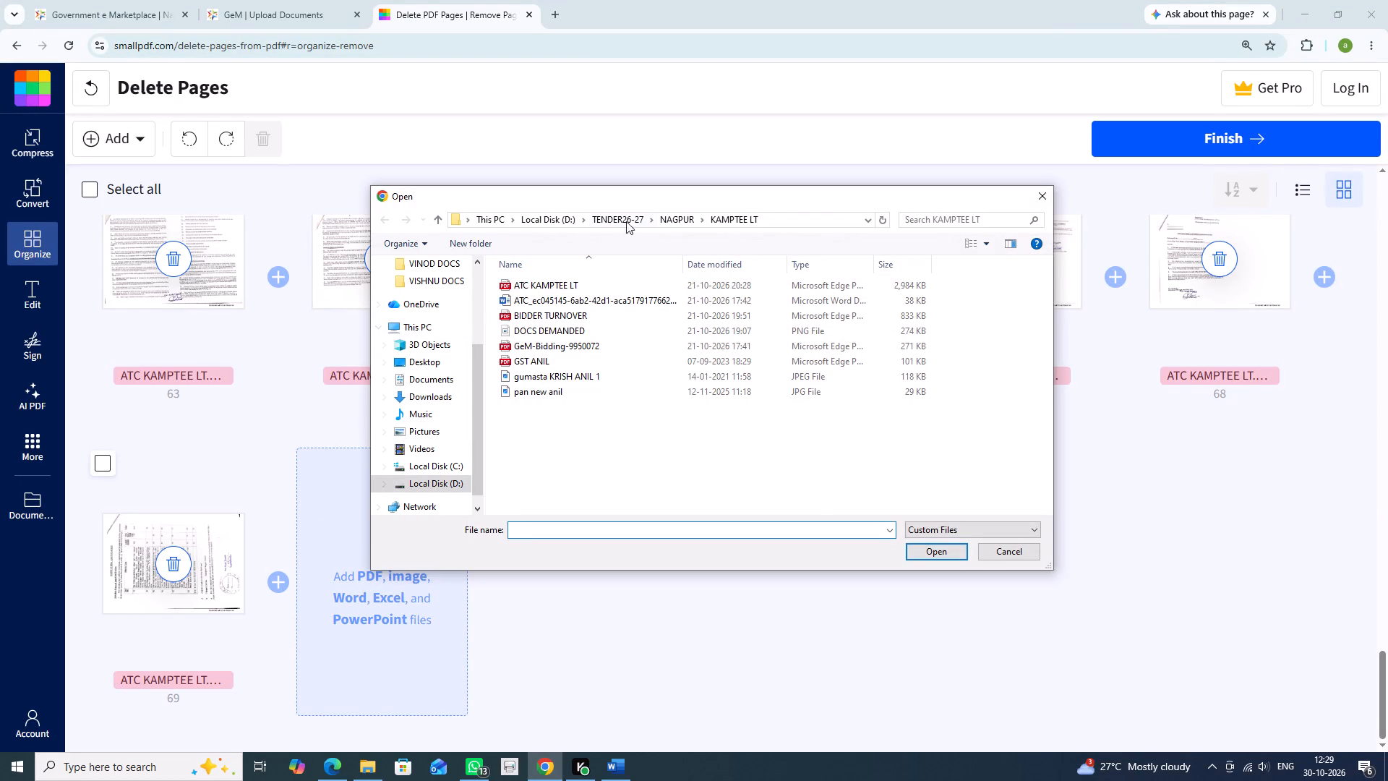
click(673, 220)
double_click(562, 318)
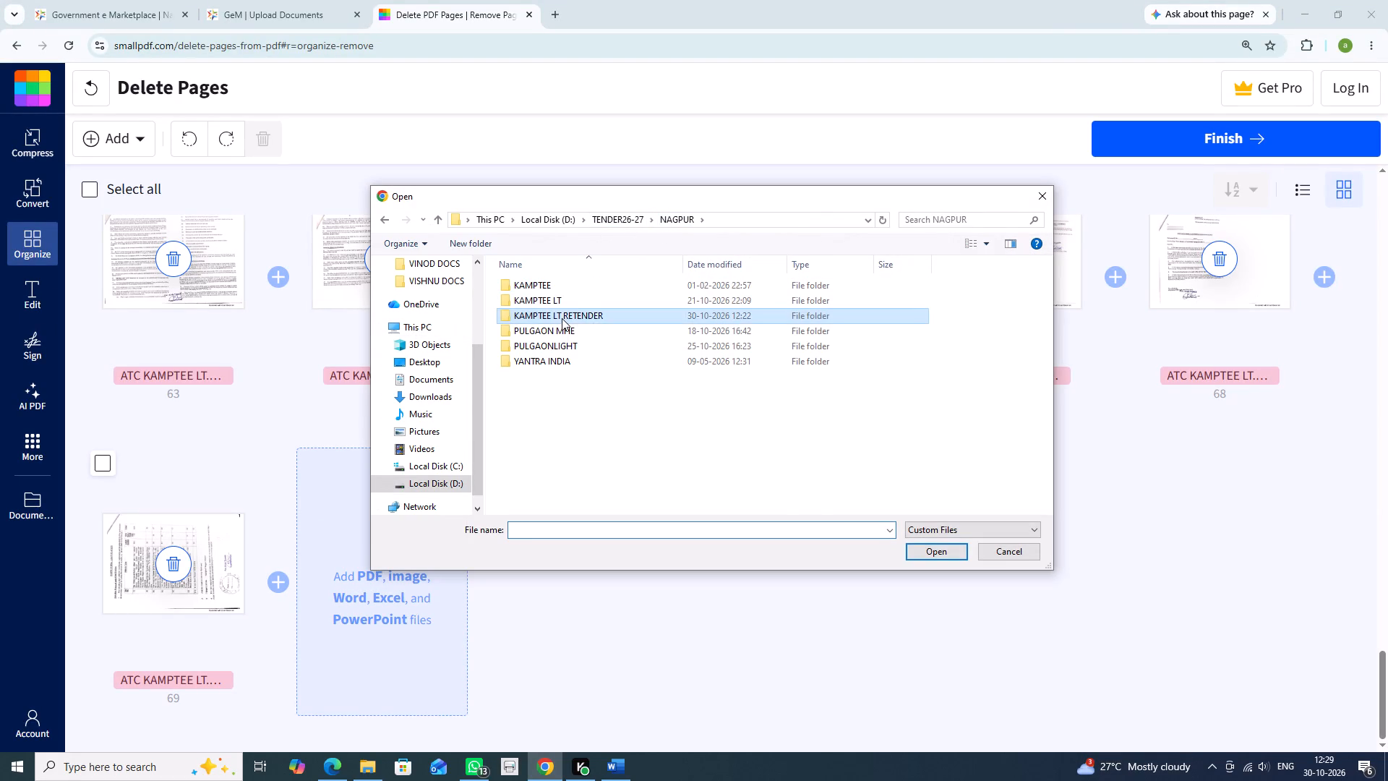
click(549, 283)
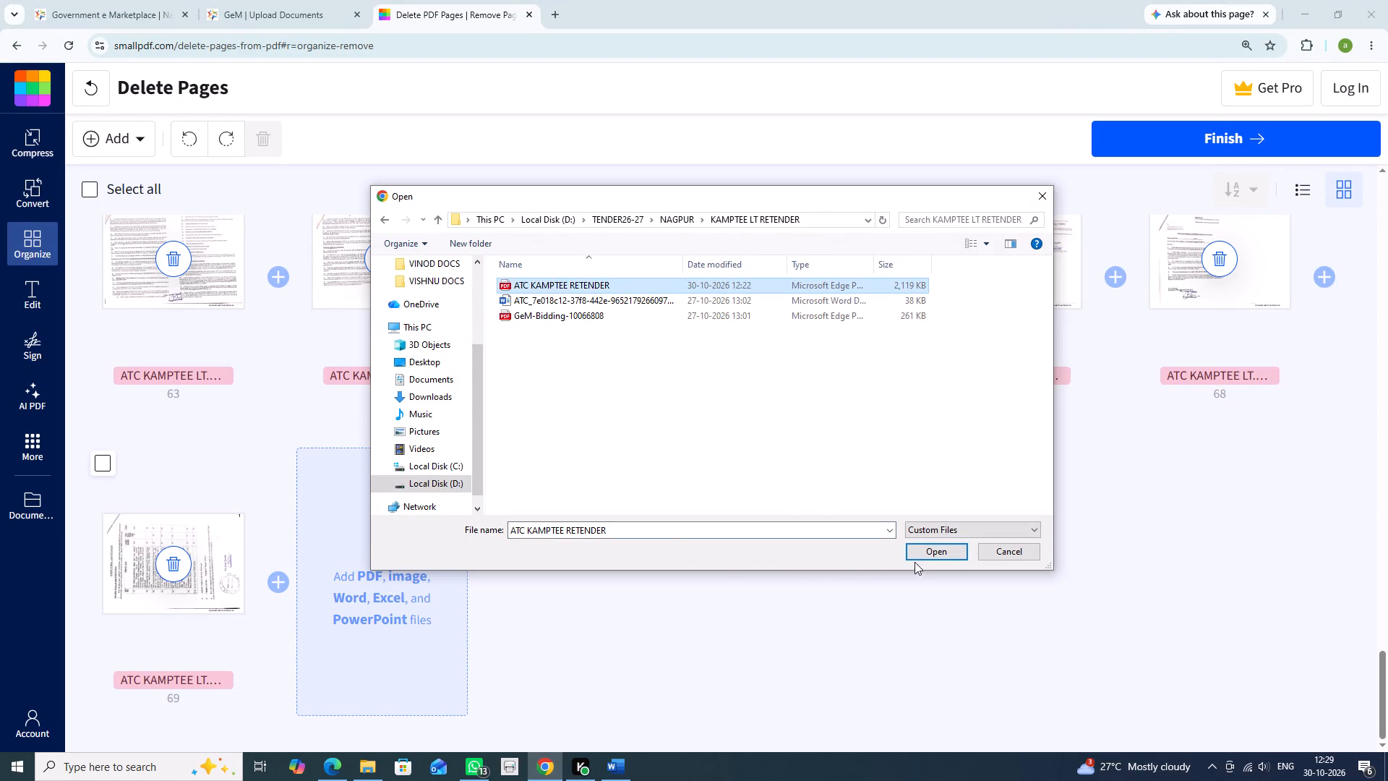
click(917, 555)
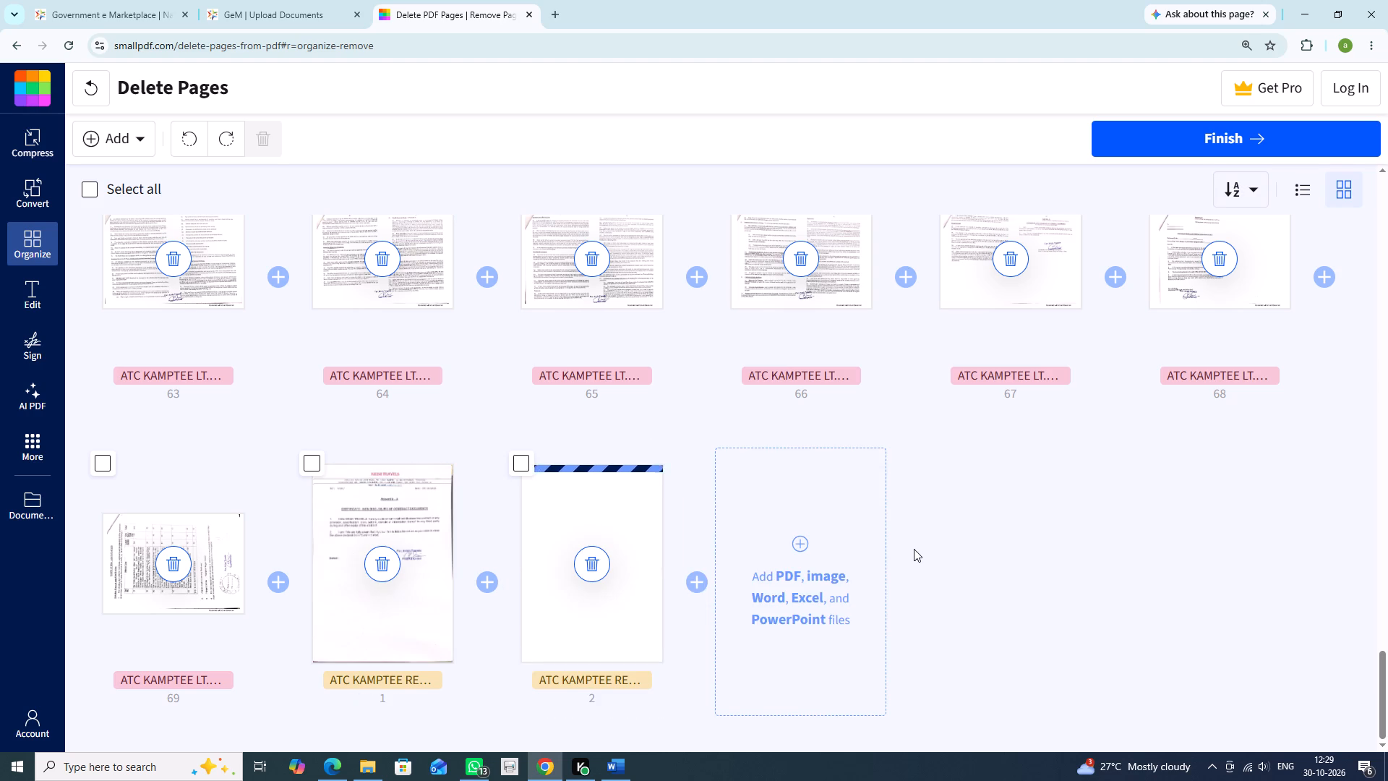
scroll(914, 549, up, 13)
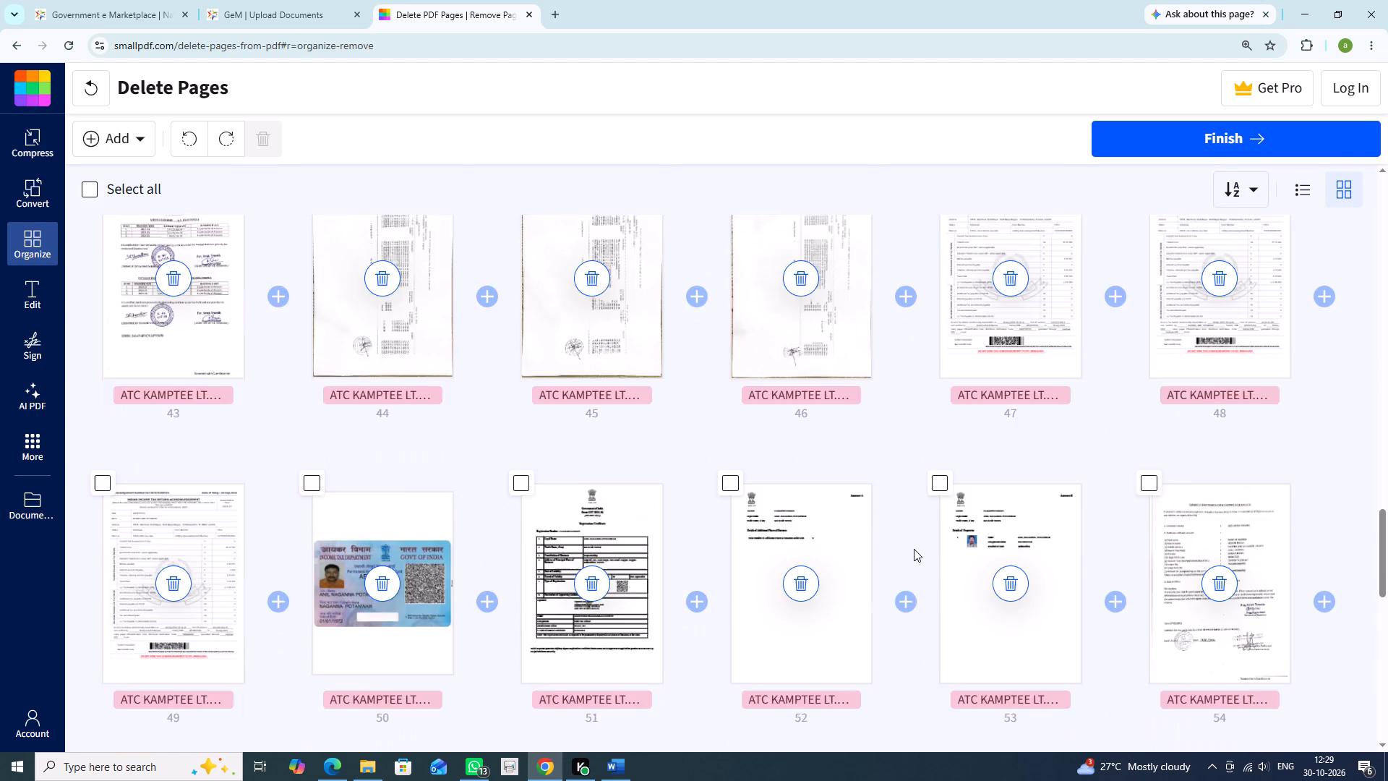
scroll(914, 549, up, 7)
scroll(913, 549, up, 20)
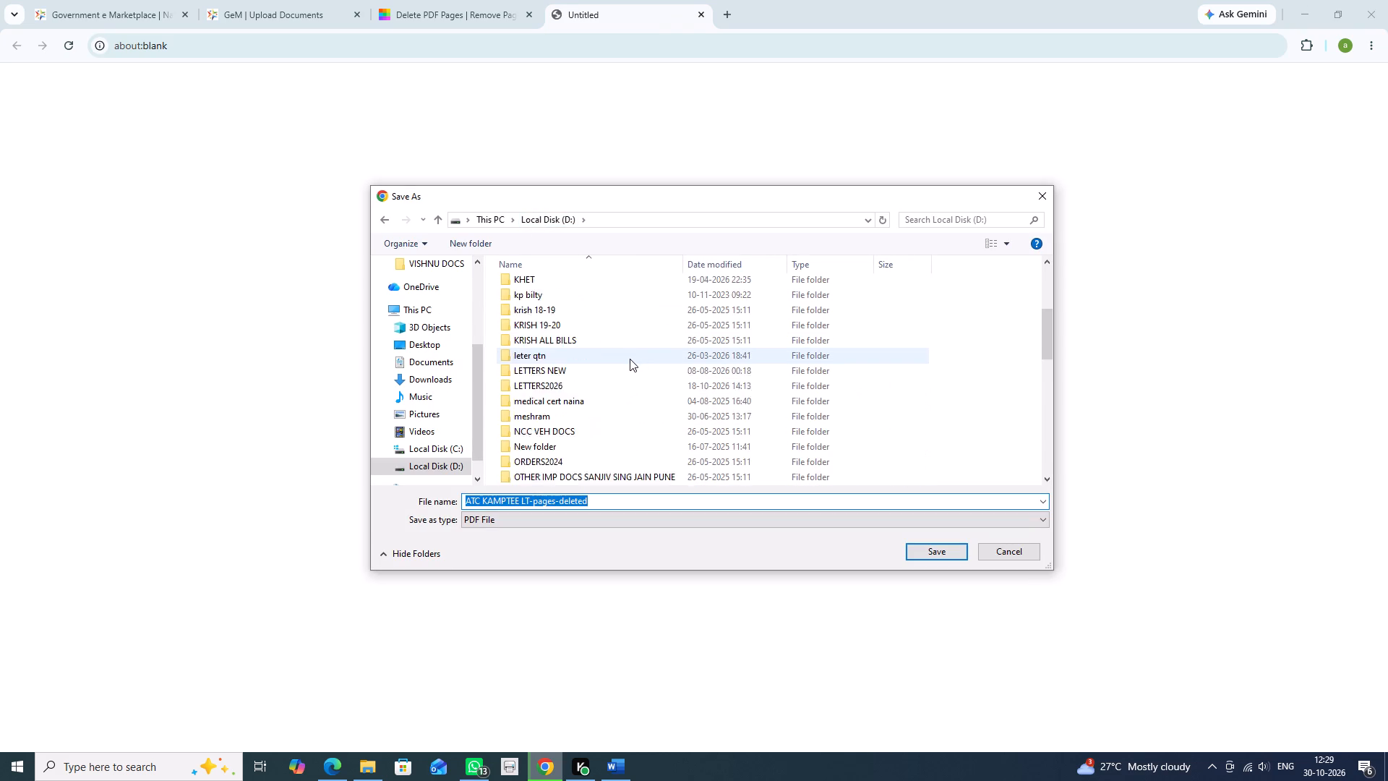
scroll(630, 359, down, 6)
scroll(572, 470, down, 3)
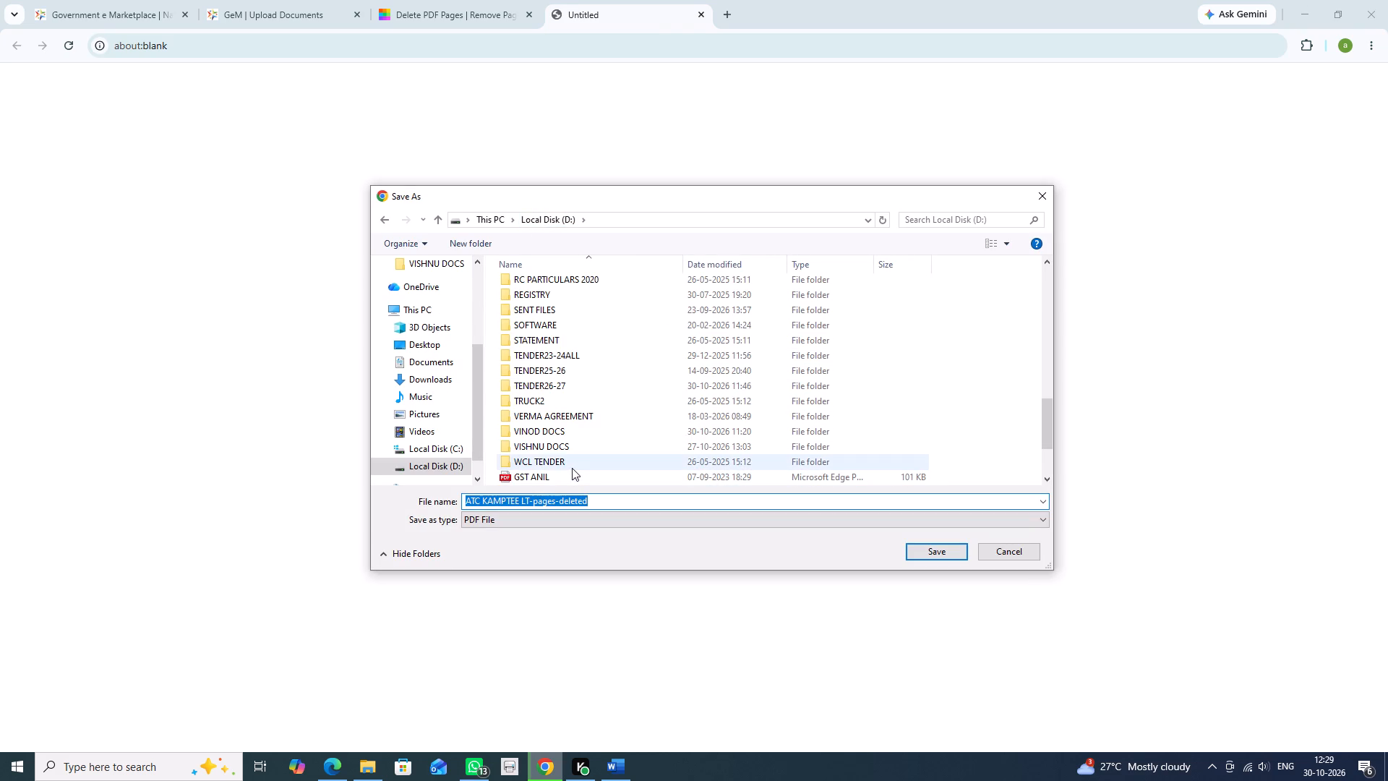
double_click(557, 385)
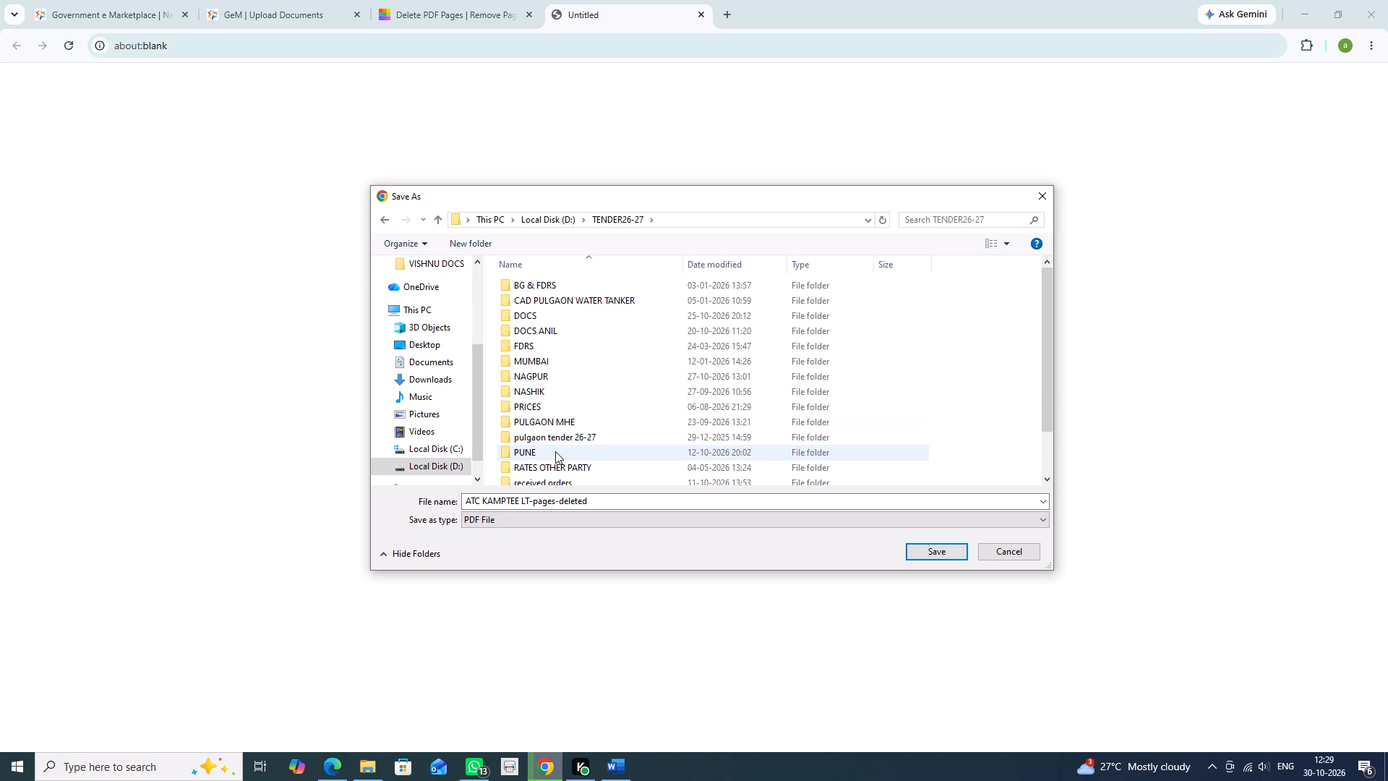
double_click(561, 377)
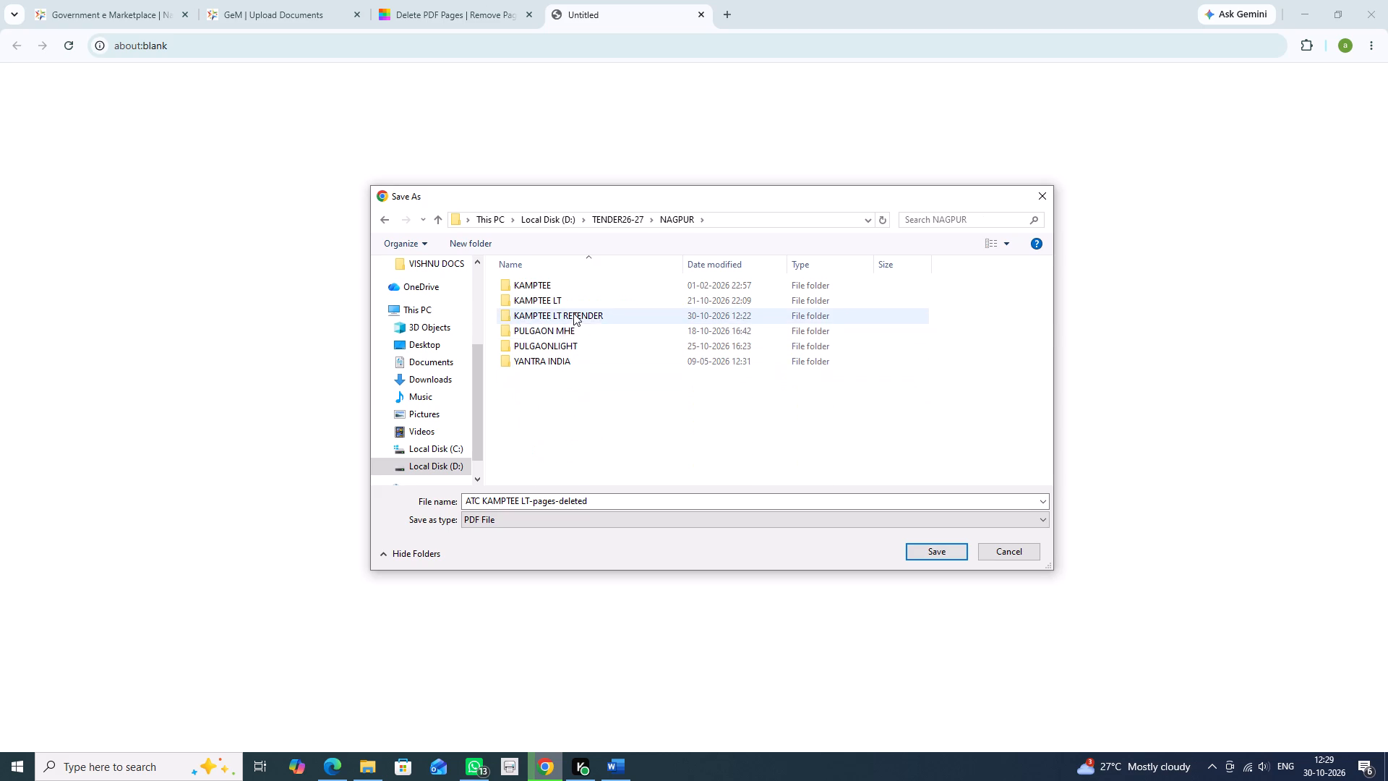
double_click(573, 313)
Name the PDF ATC KAMPTEE LT RETENDER and save it.
click(609, 505)
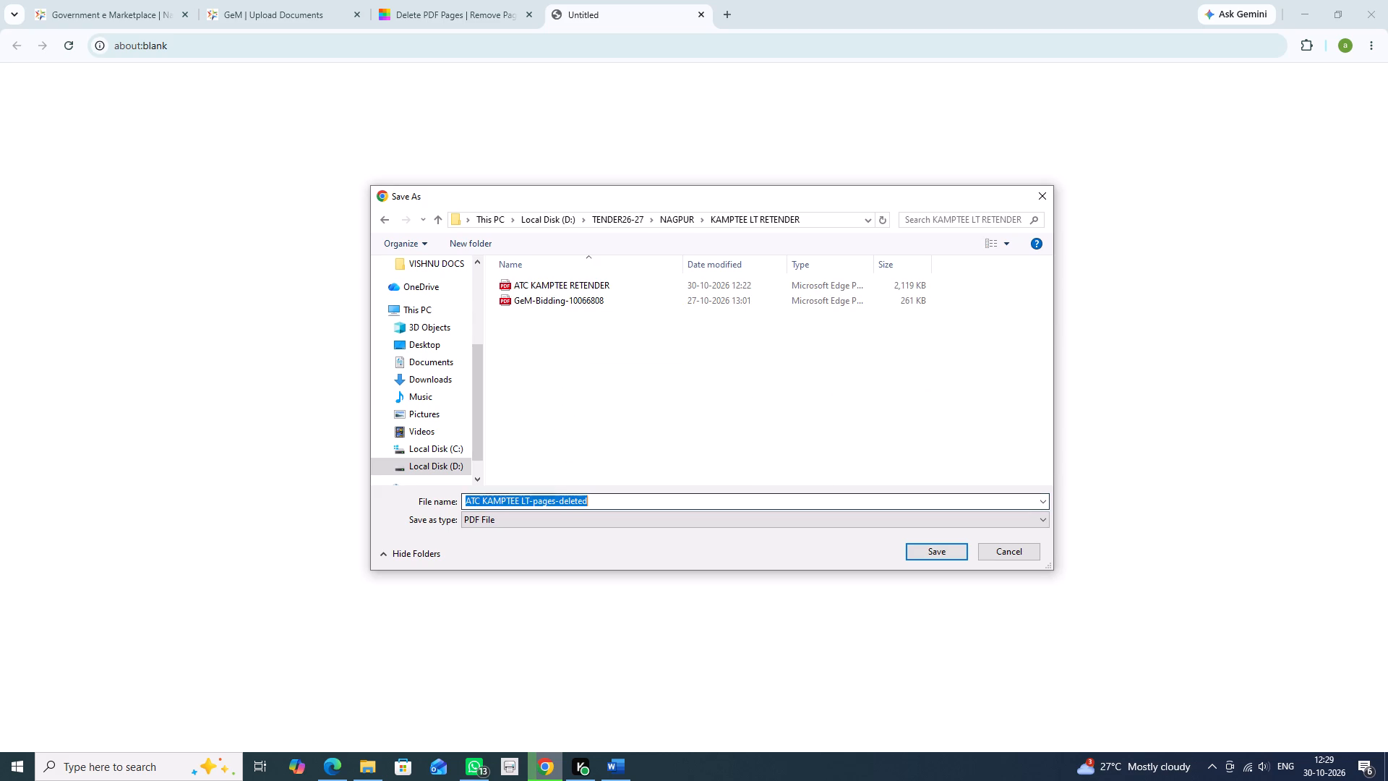
click(609, 505)
key(BackSpace)
key(BackSpace)
key(BackSpace)
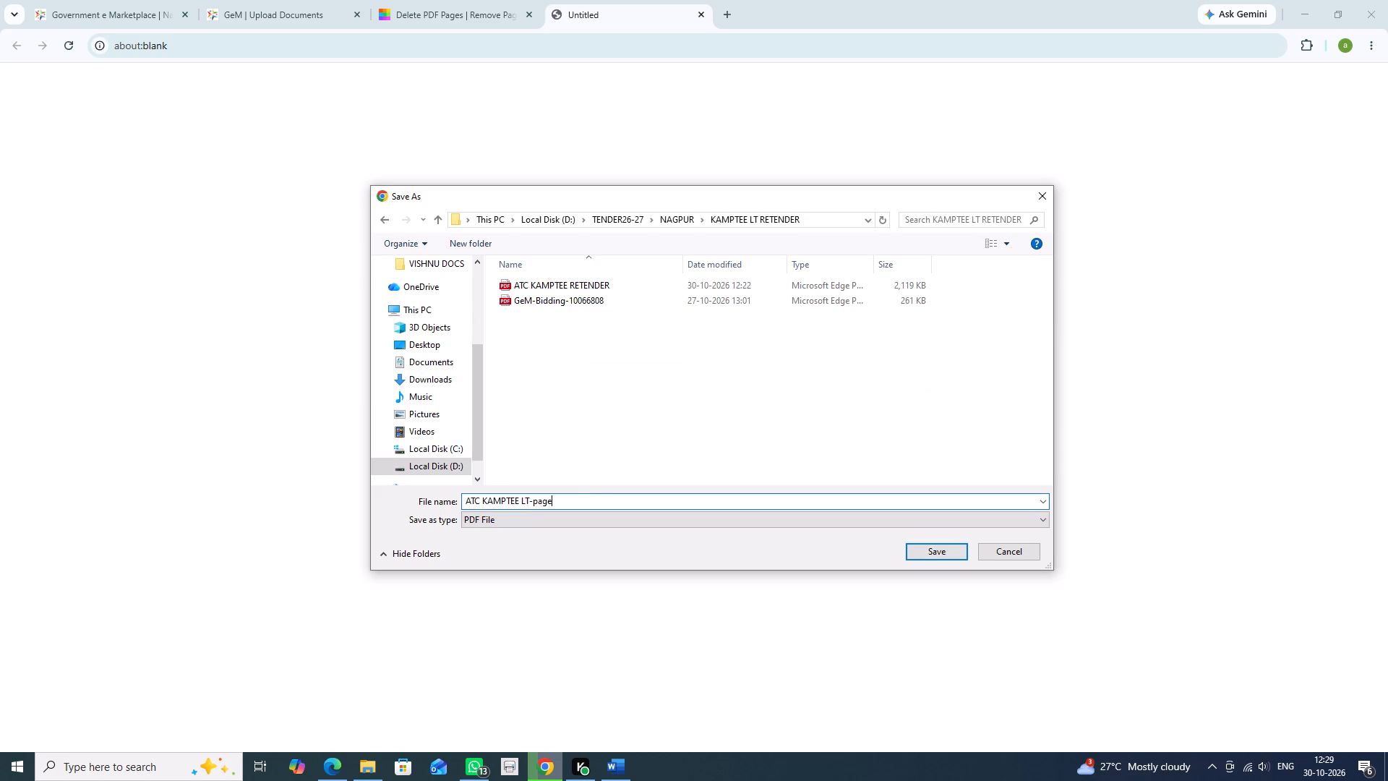
key(BackSpace)
key(BackSpace)
key(BackSpace)
key(BackSpace)
key(BackSpace)
key(space)
text(TETENDER)
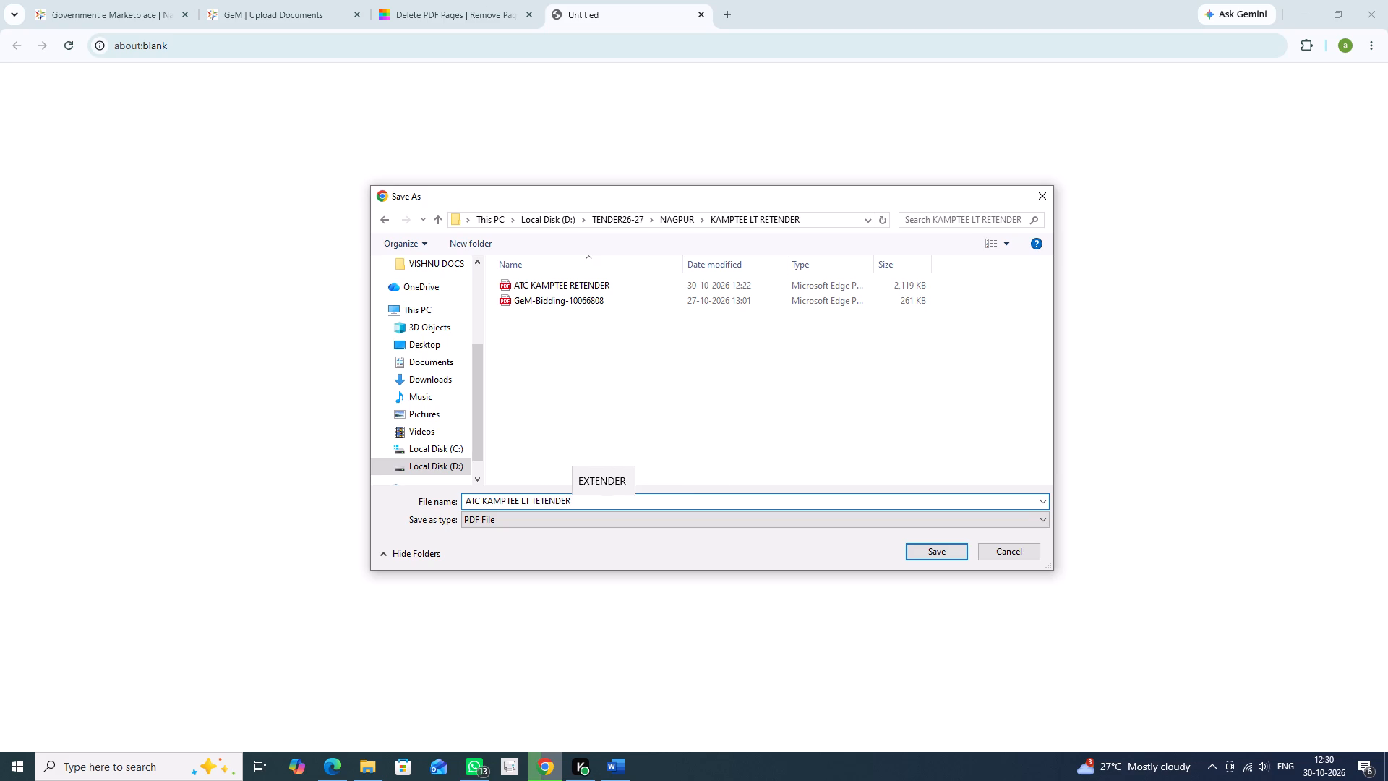
click(537, 503)
key(BackSpace)
key(r)
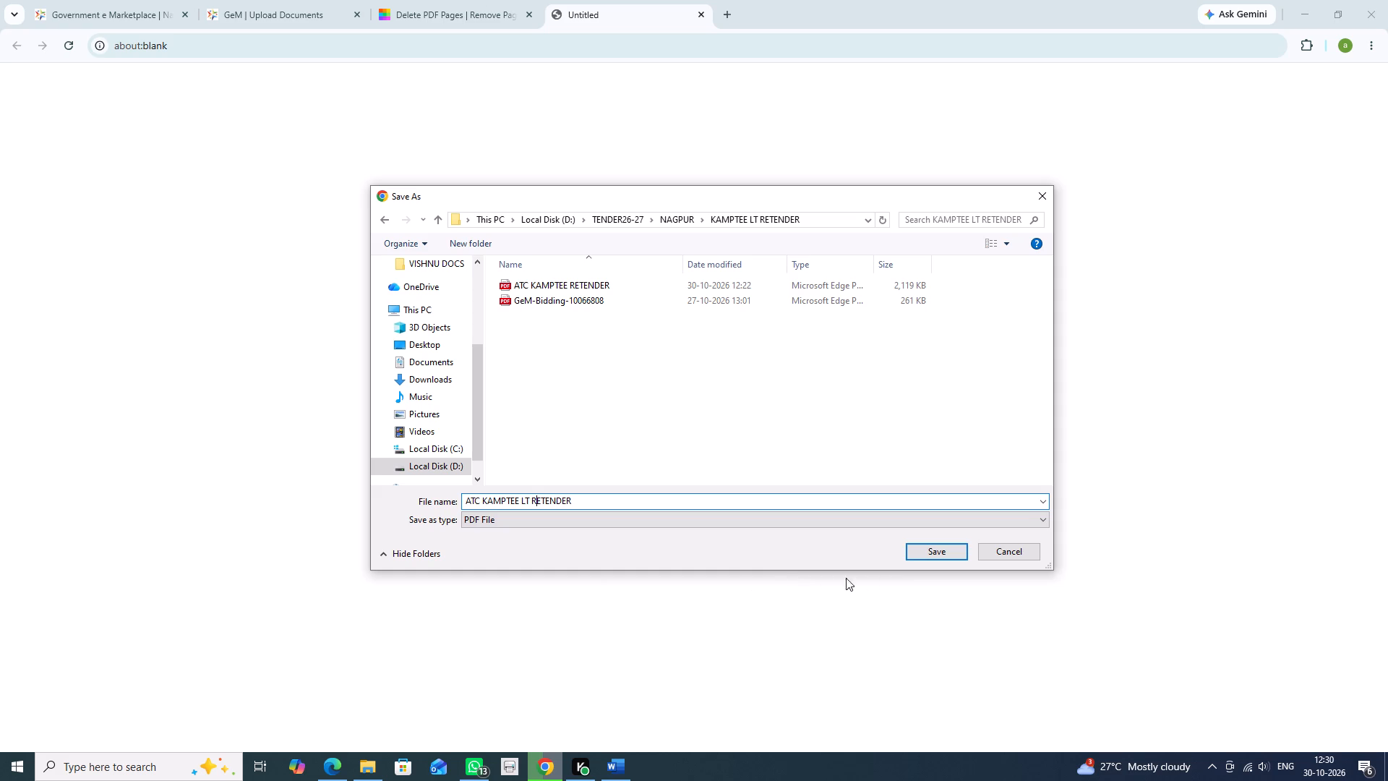
click(938, 549)
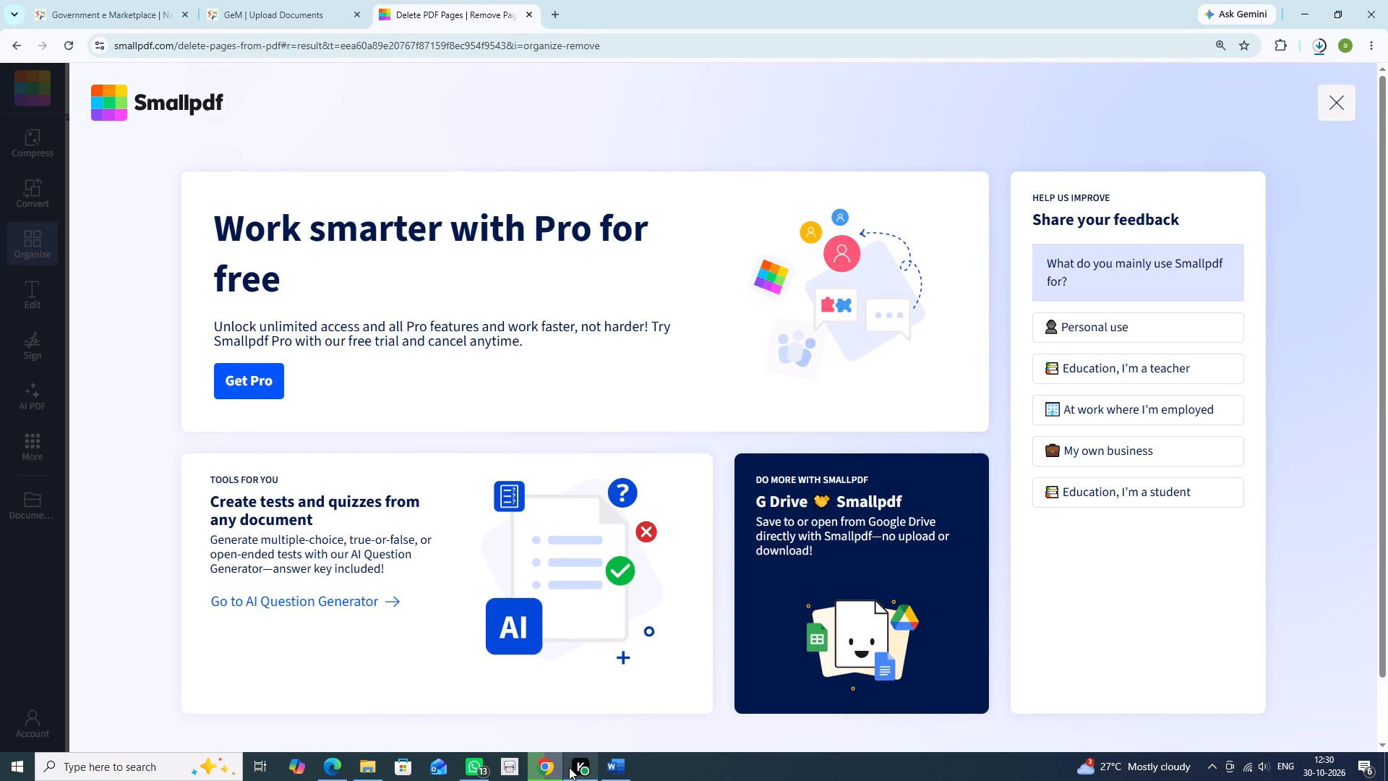
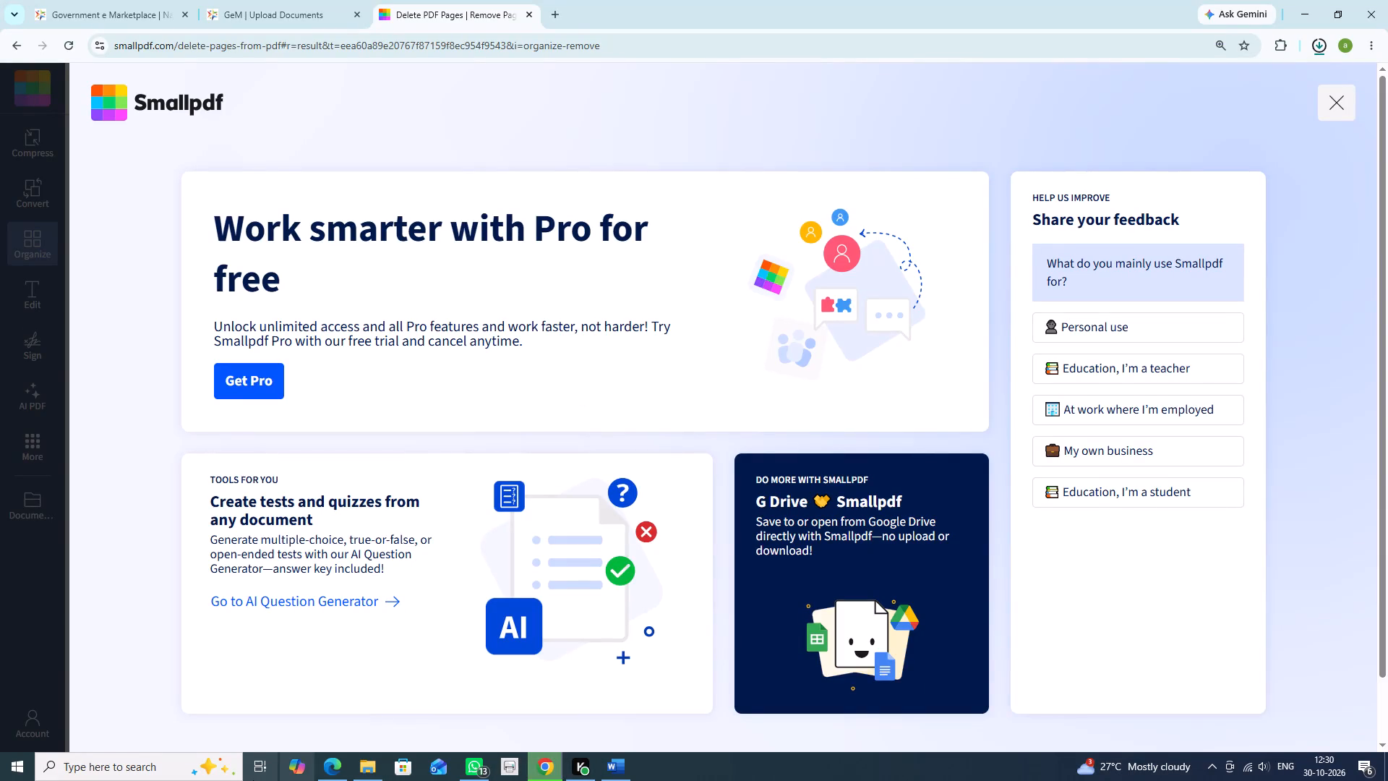
Return to the GeM Upload Documents page, refresh it and upload ATC KAMPTEE LT RETENDER as the Experience Criteria file.
click(59, 14)
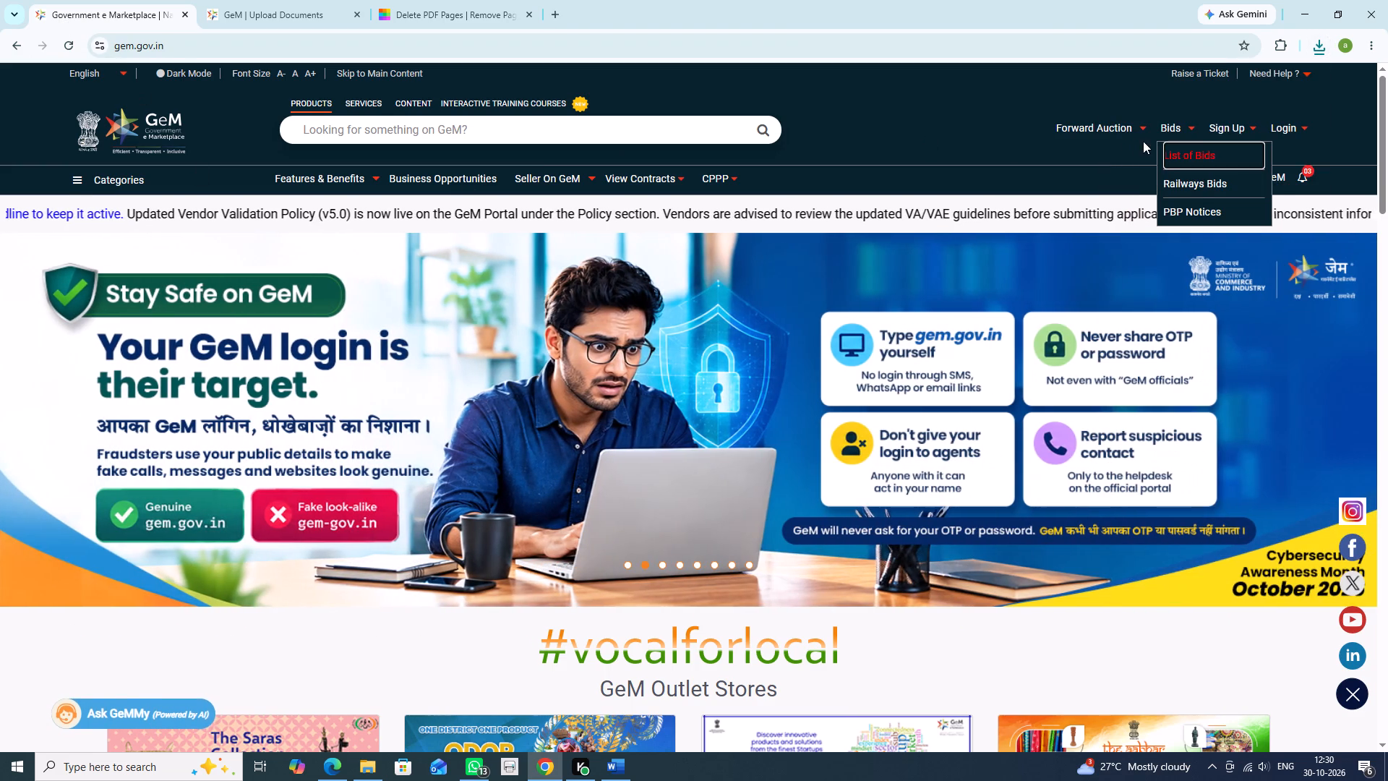
click(292, 19)
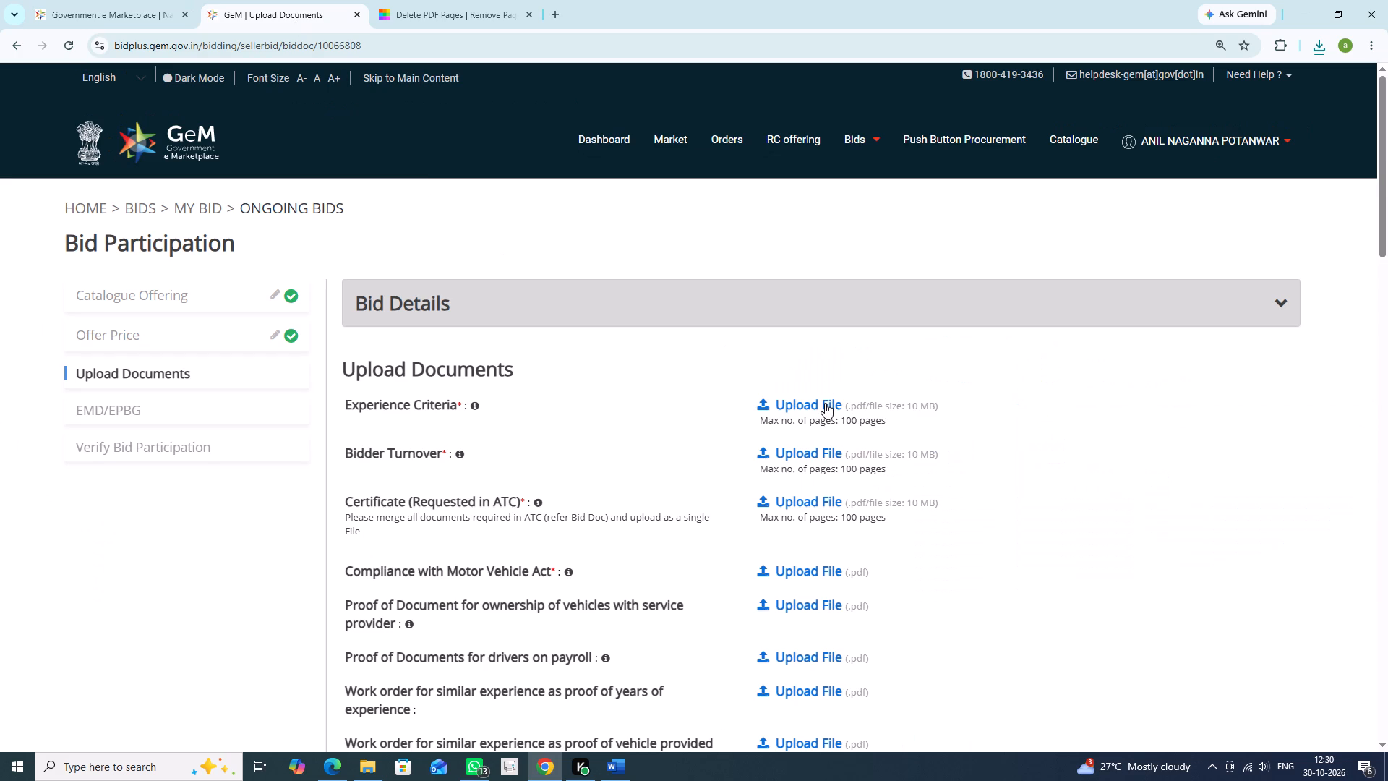
key(F5)
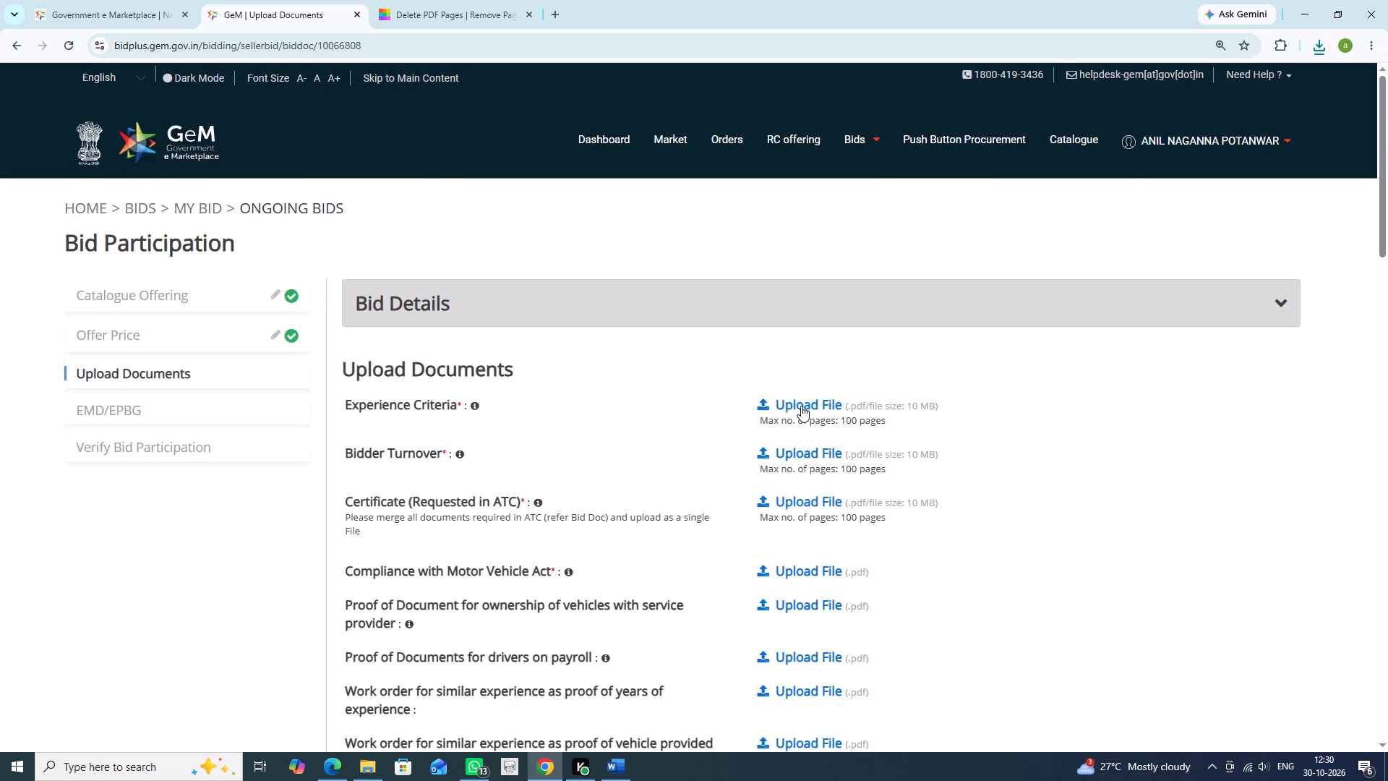
click(801, 406)
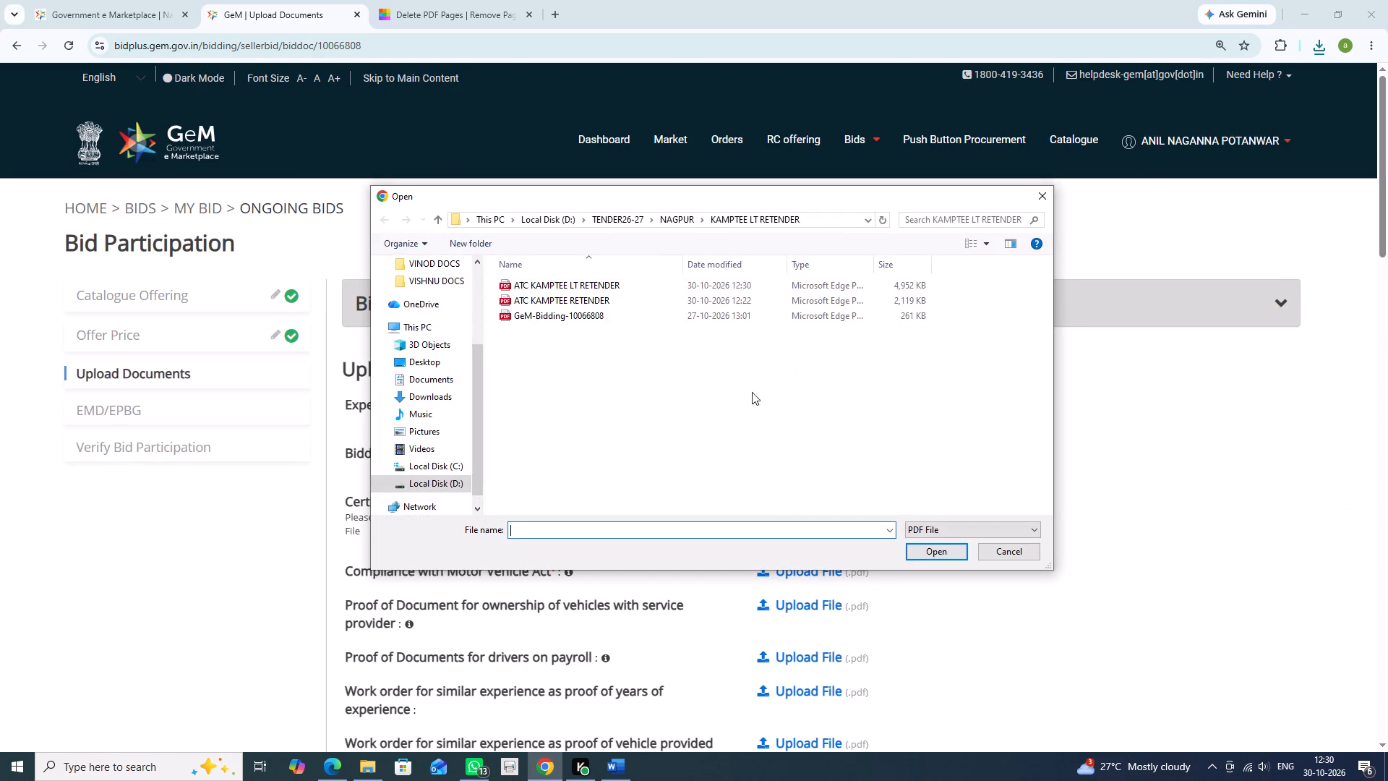
click(580, 289)
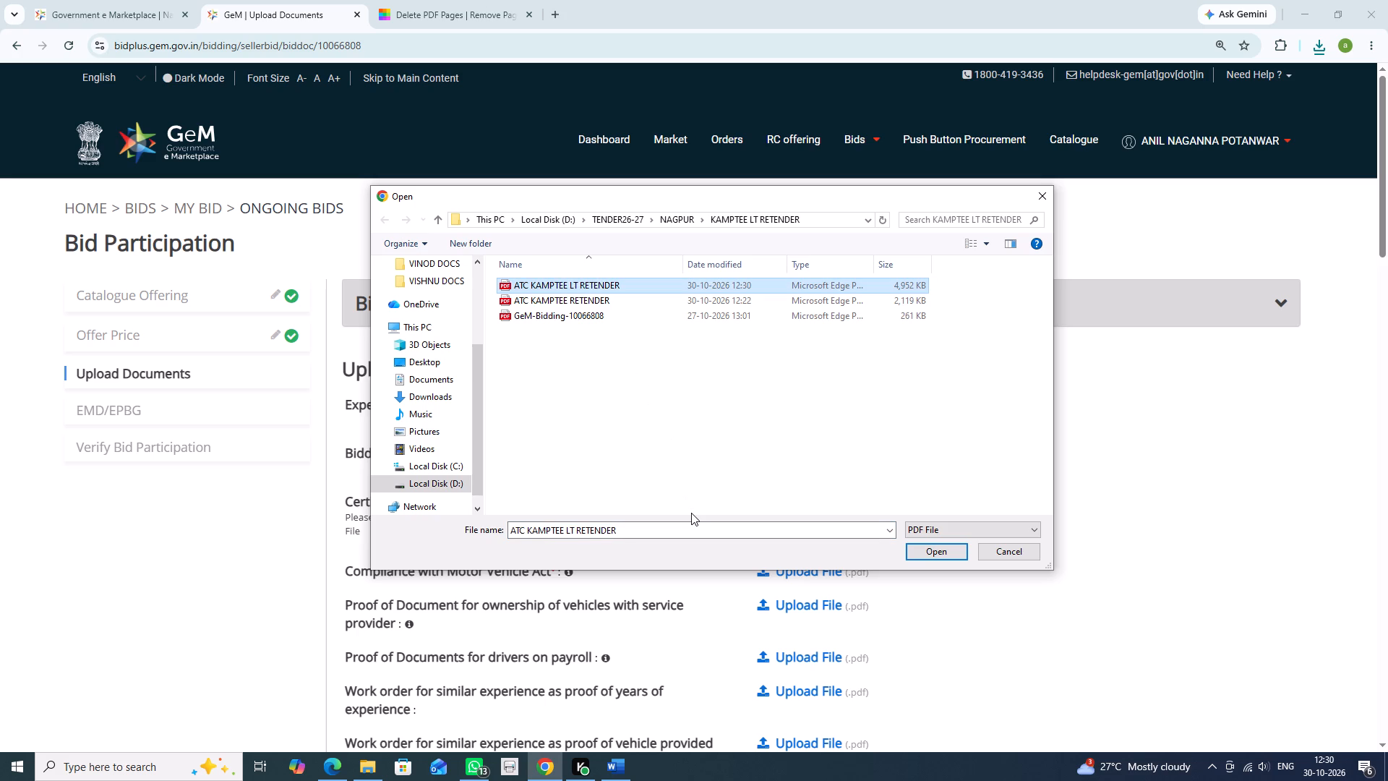
click(938, 549)
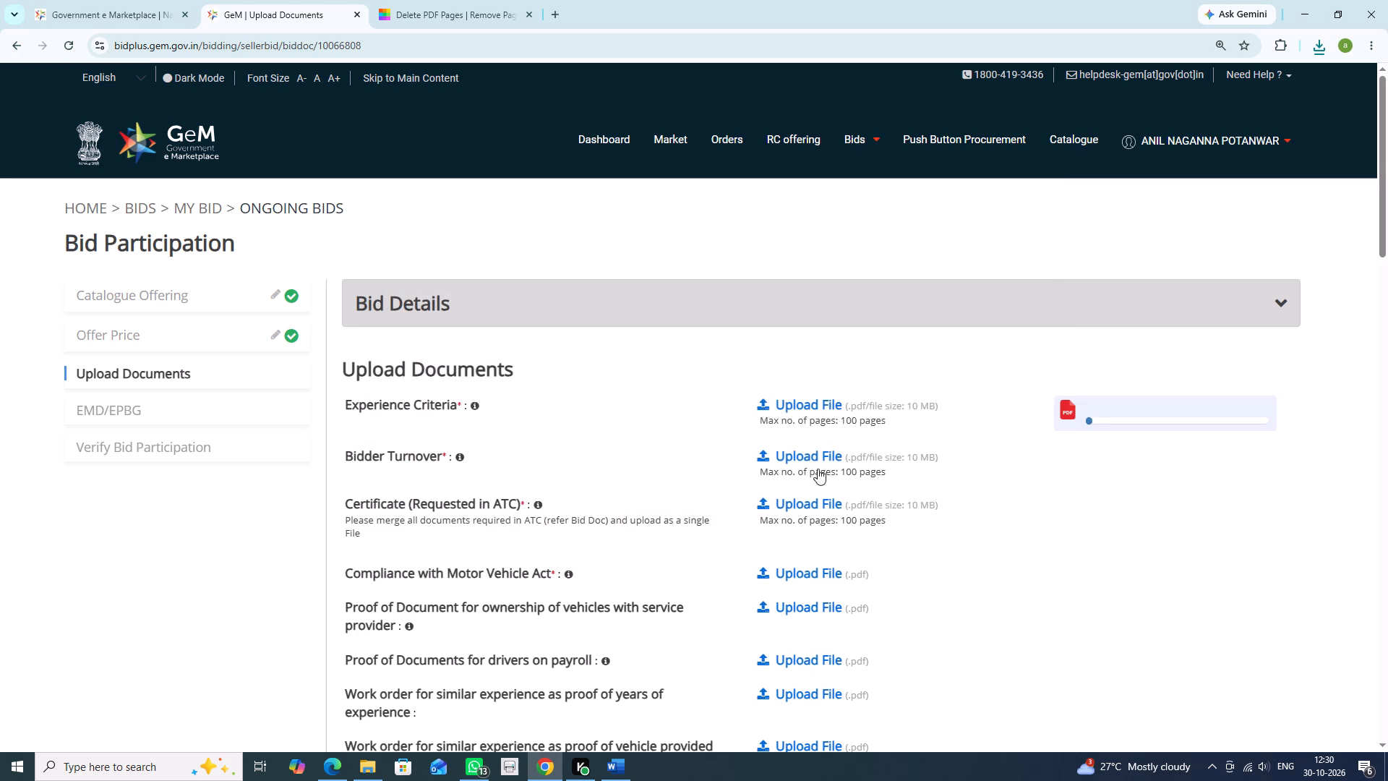
Browse the TENDER26-27 DOCS and DOCS ANIL folders for a PDF to upload under Bidder Turnover, closing the file chooser without uploading.
click(800, 447)
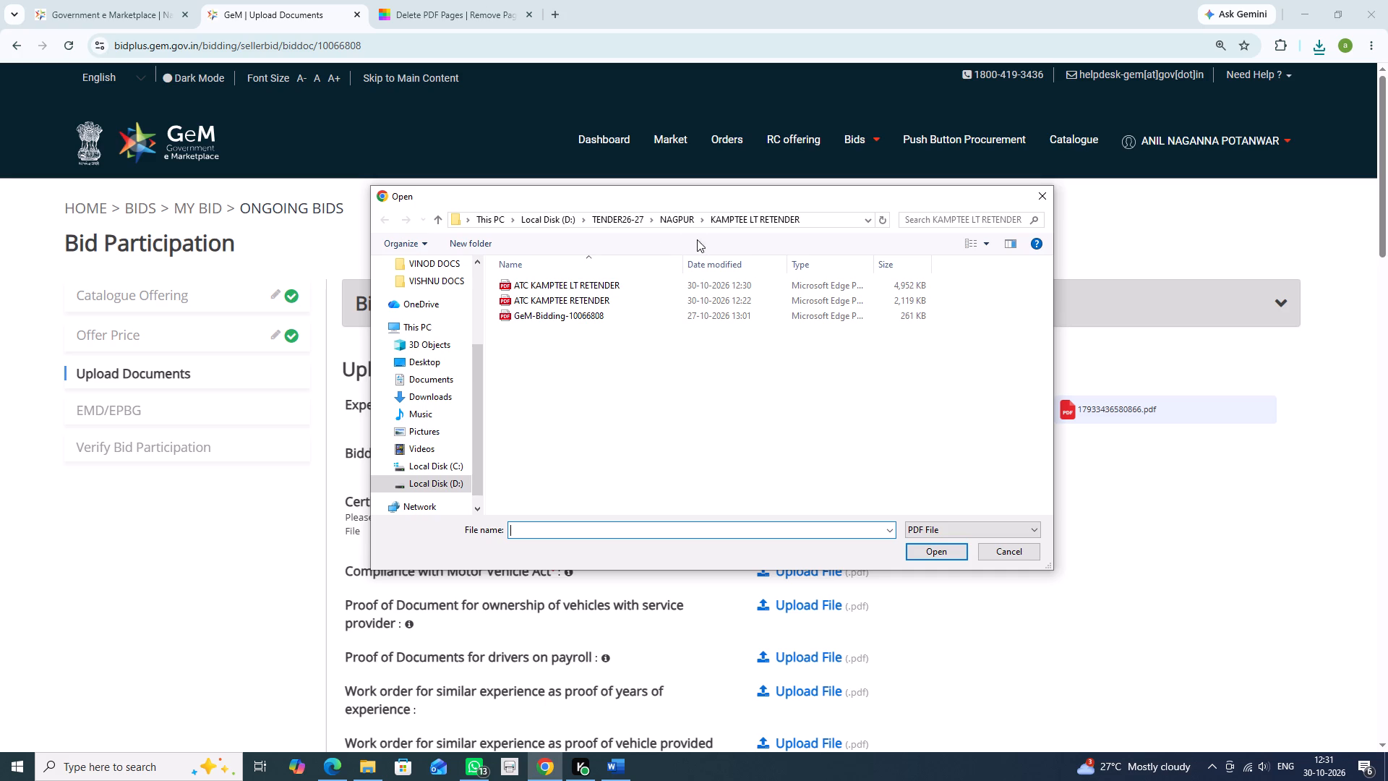
click(671, 218)
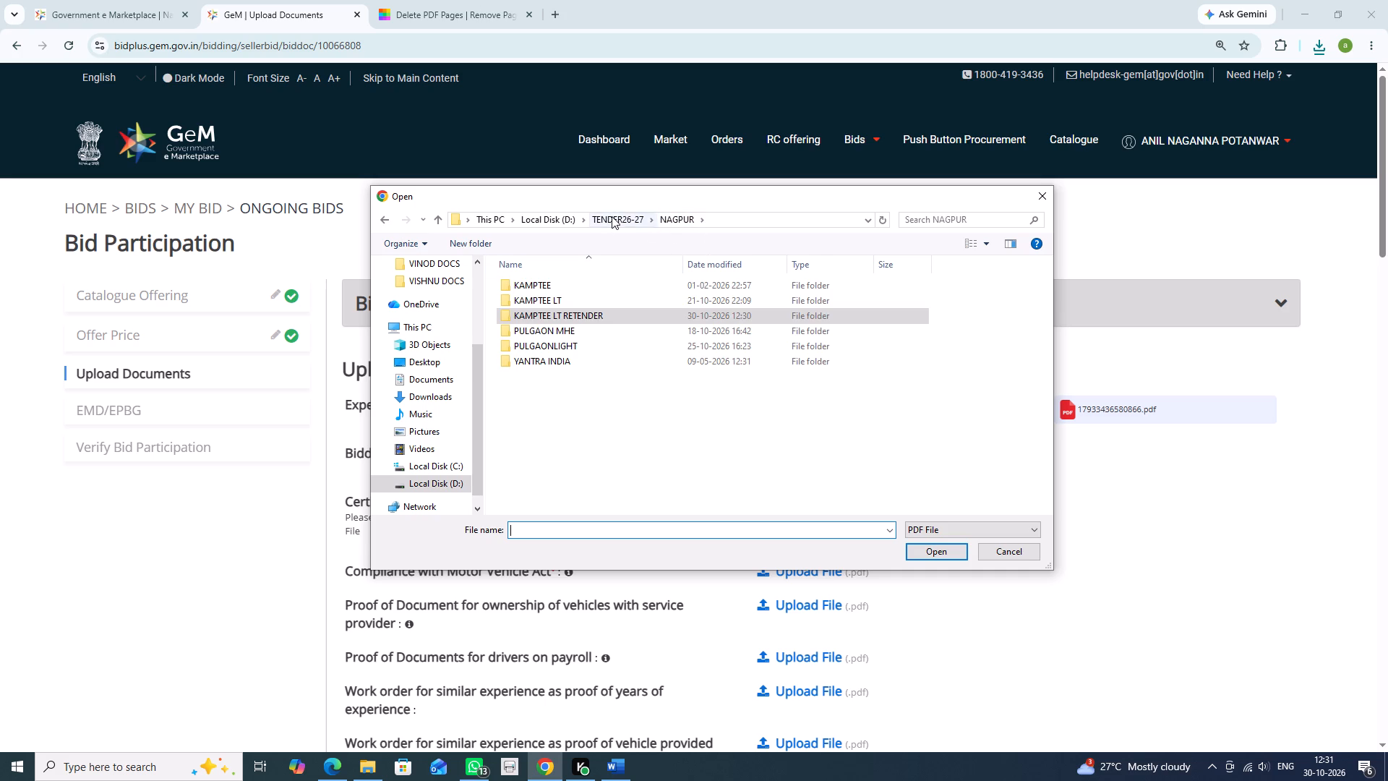
click(612, 216)
double_click(543, 314)
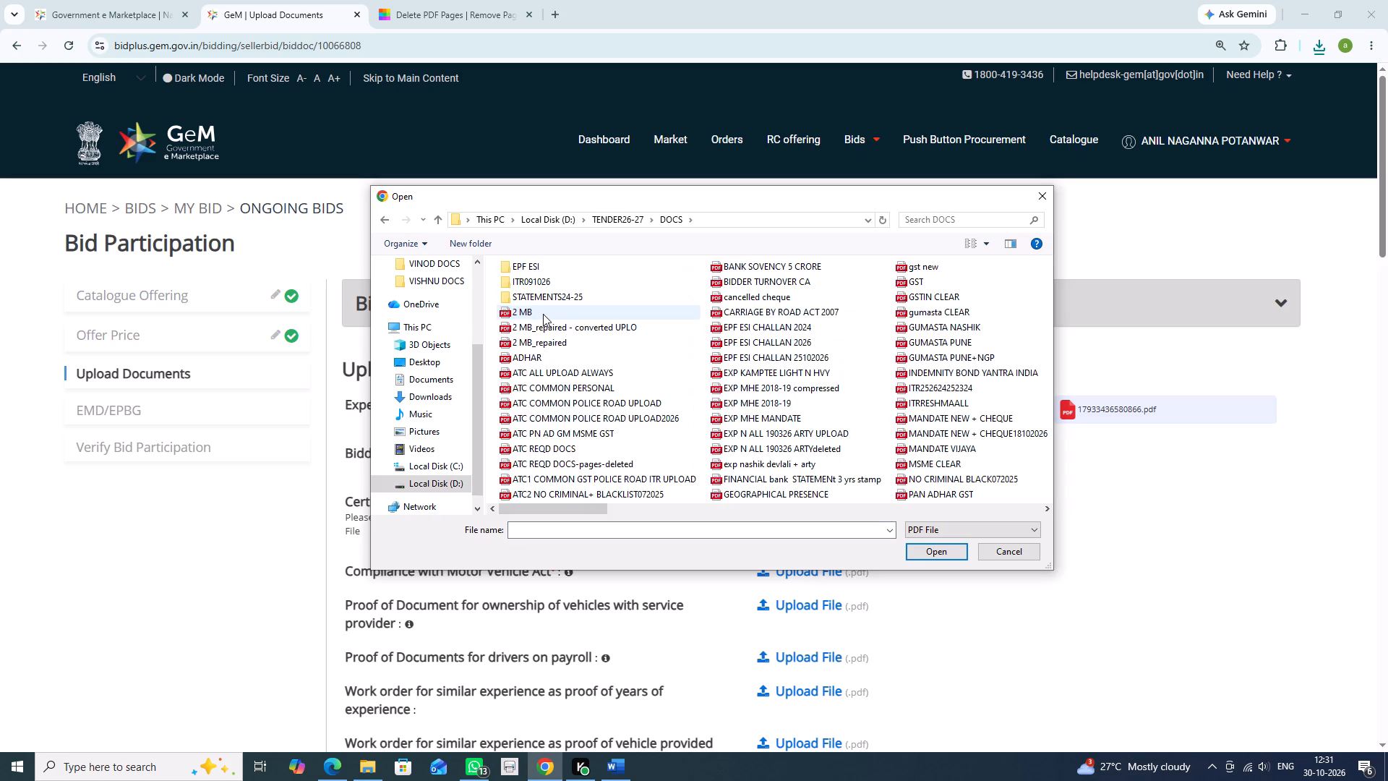
click(608, 224)
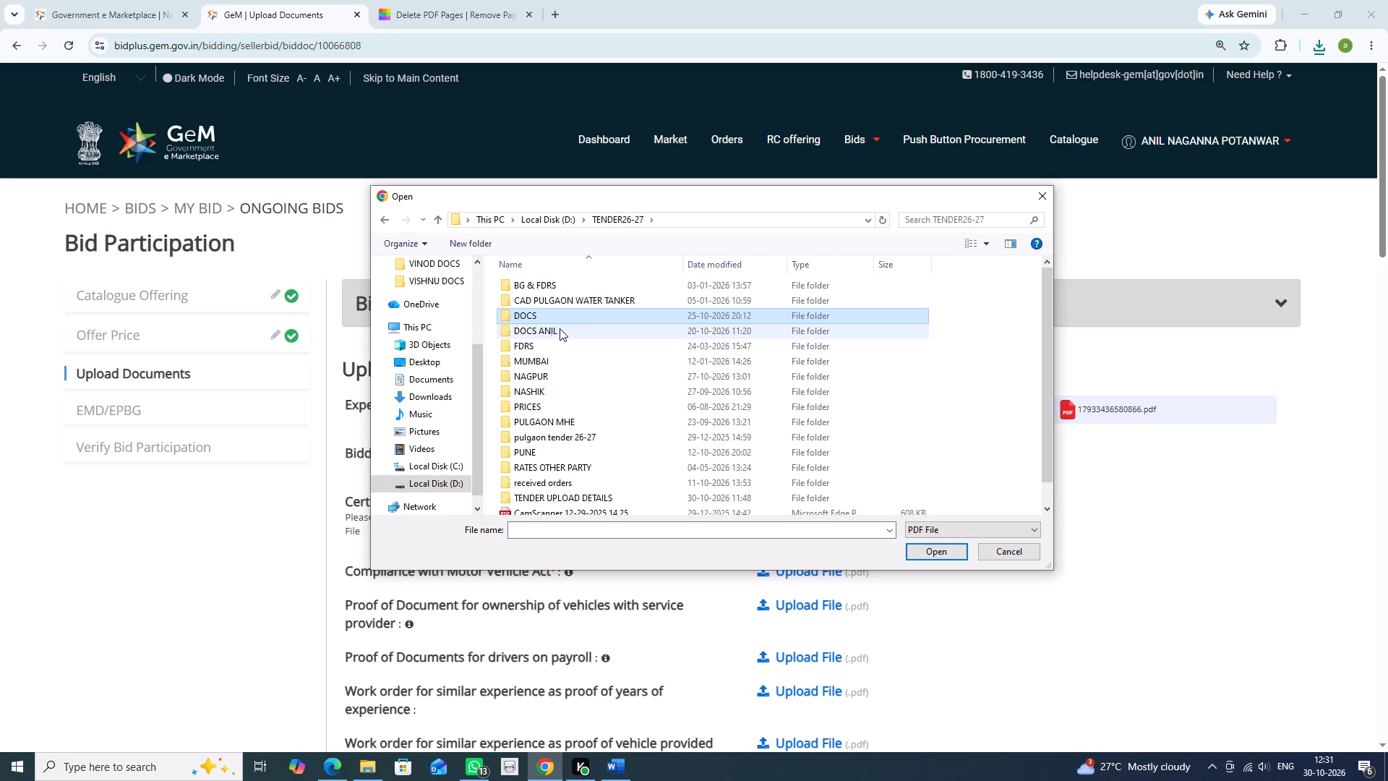
double_click(550, 336)
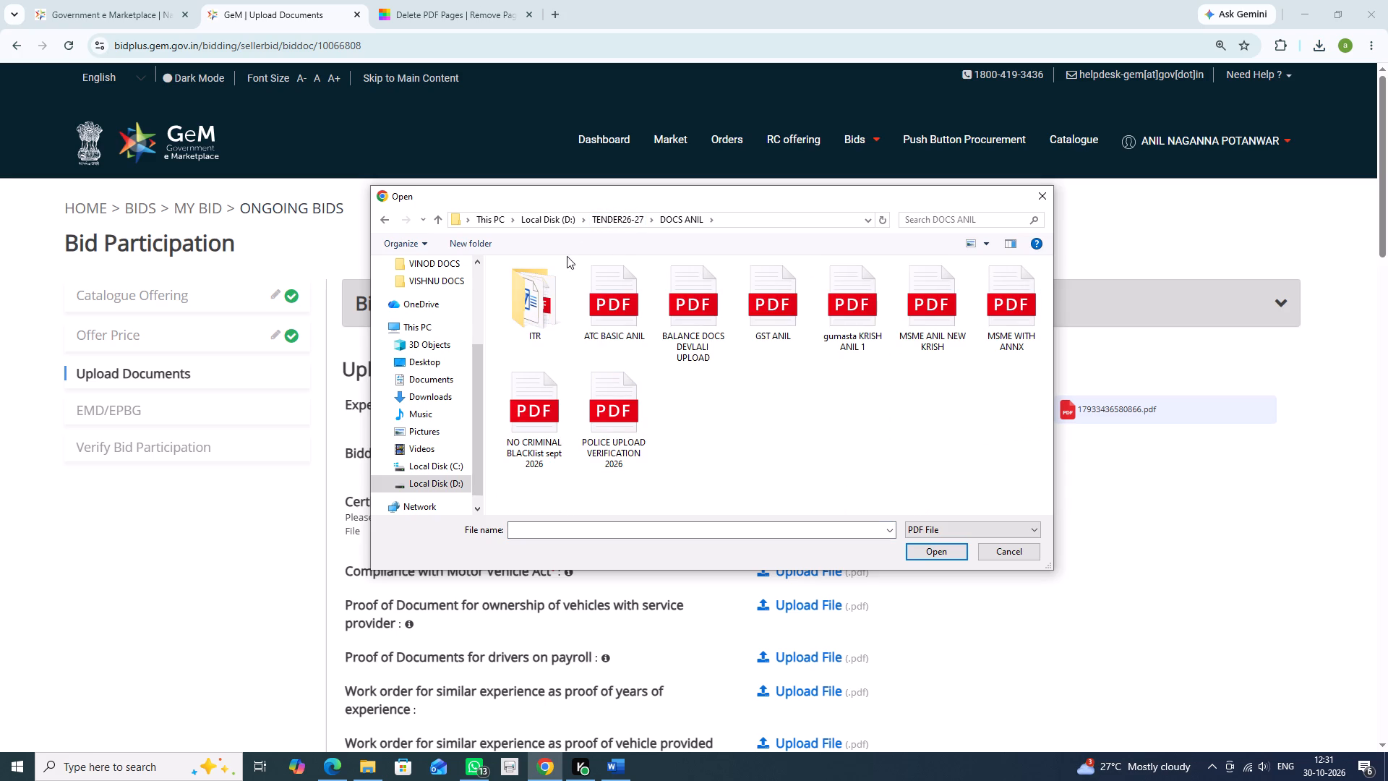
click(611, 222)
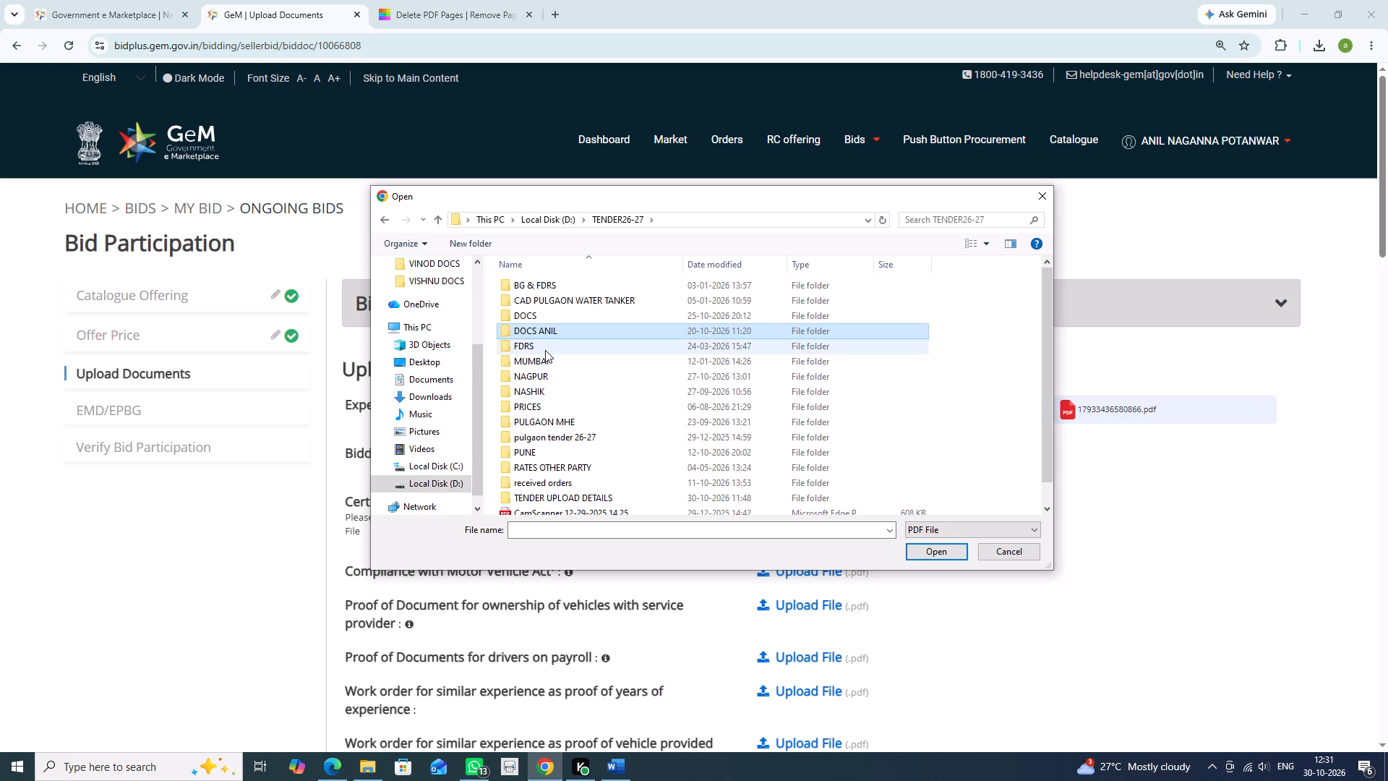
double_click(540, 315)
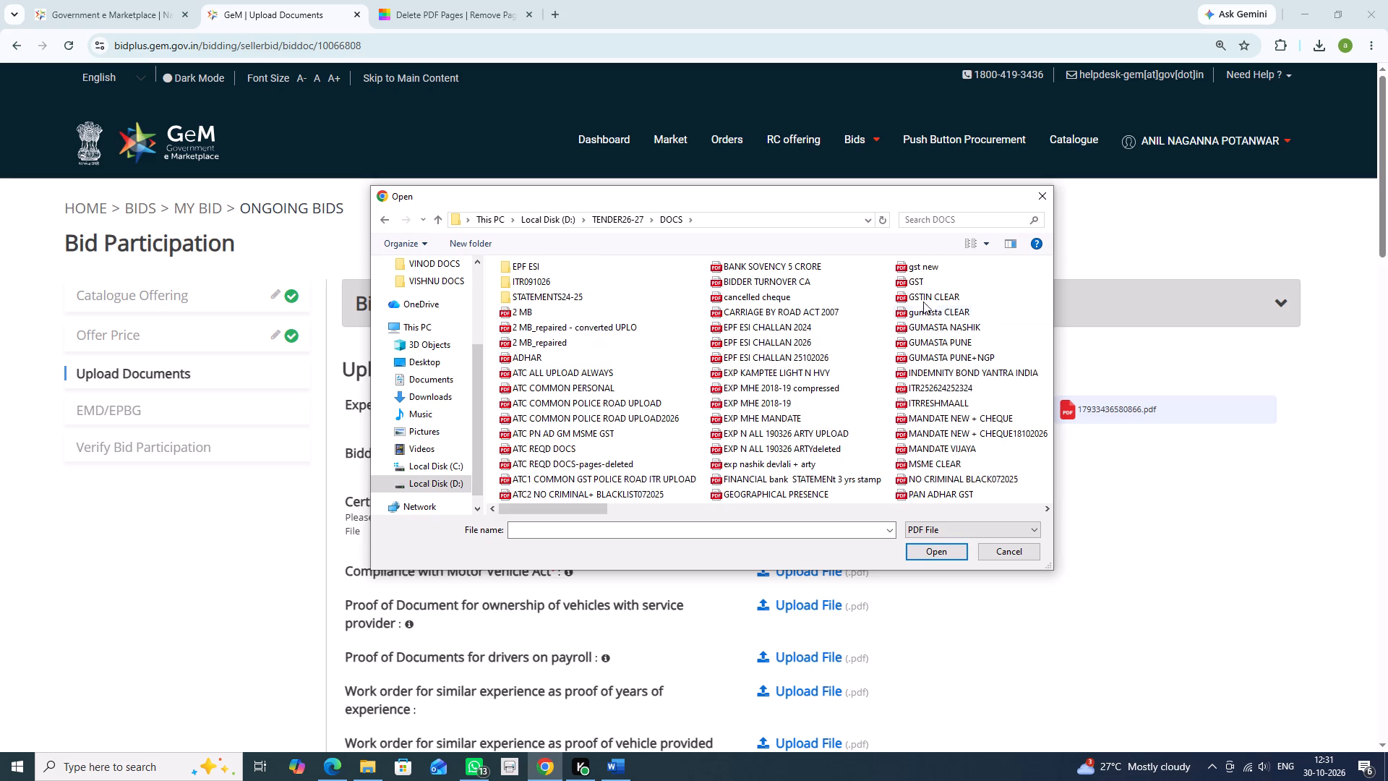
click(732, 282)
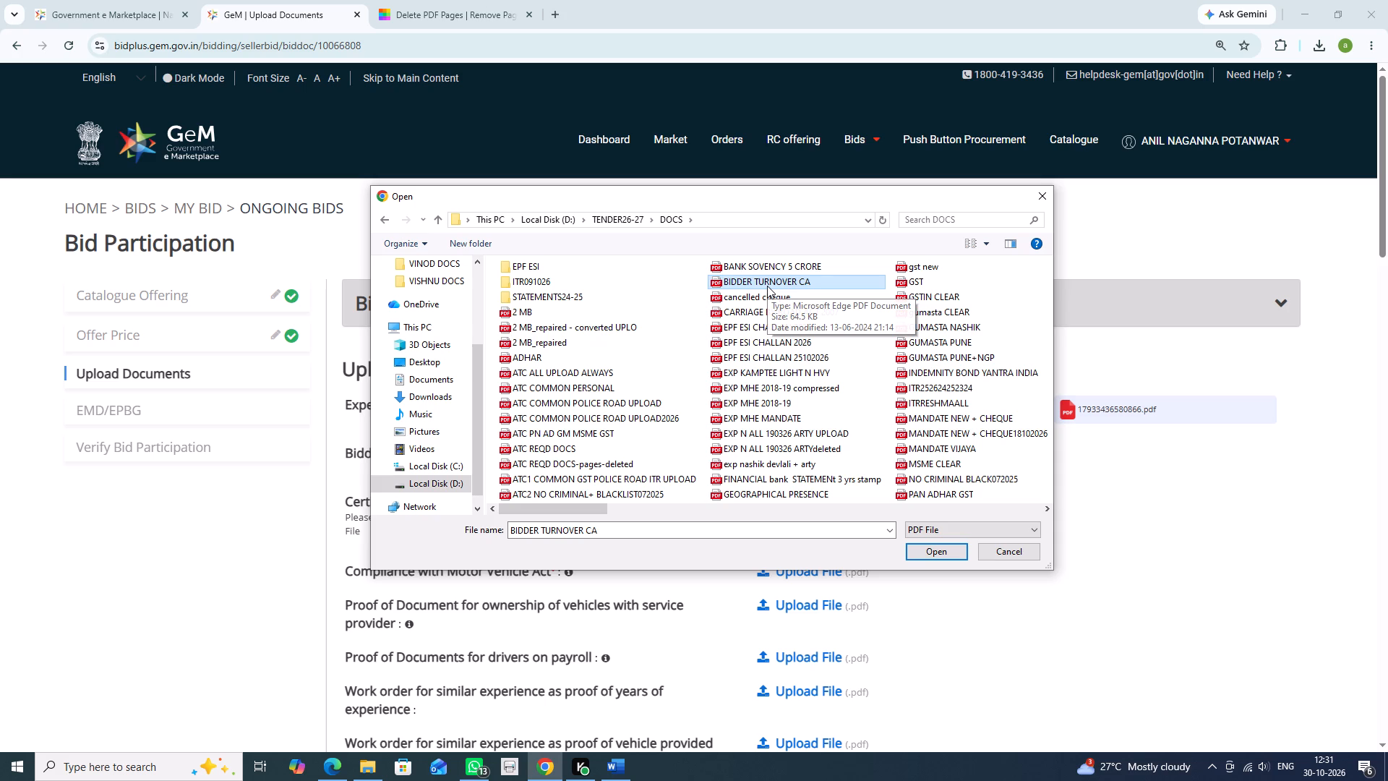
scroll(750, 346, down, 6)
scroll(630, 376, up, 2)
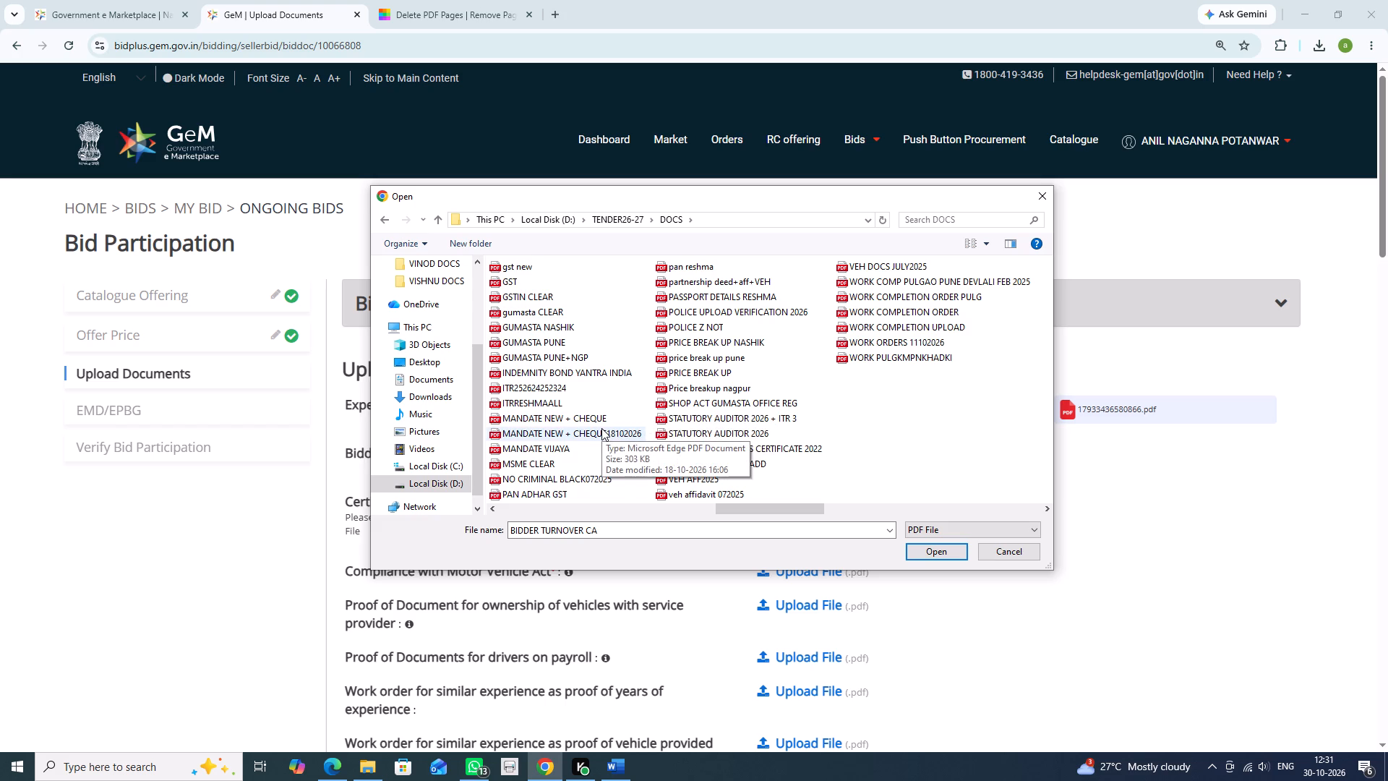
scroll(601, 428, up, 1)
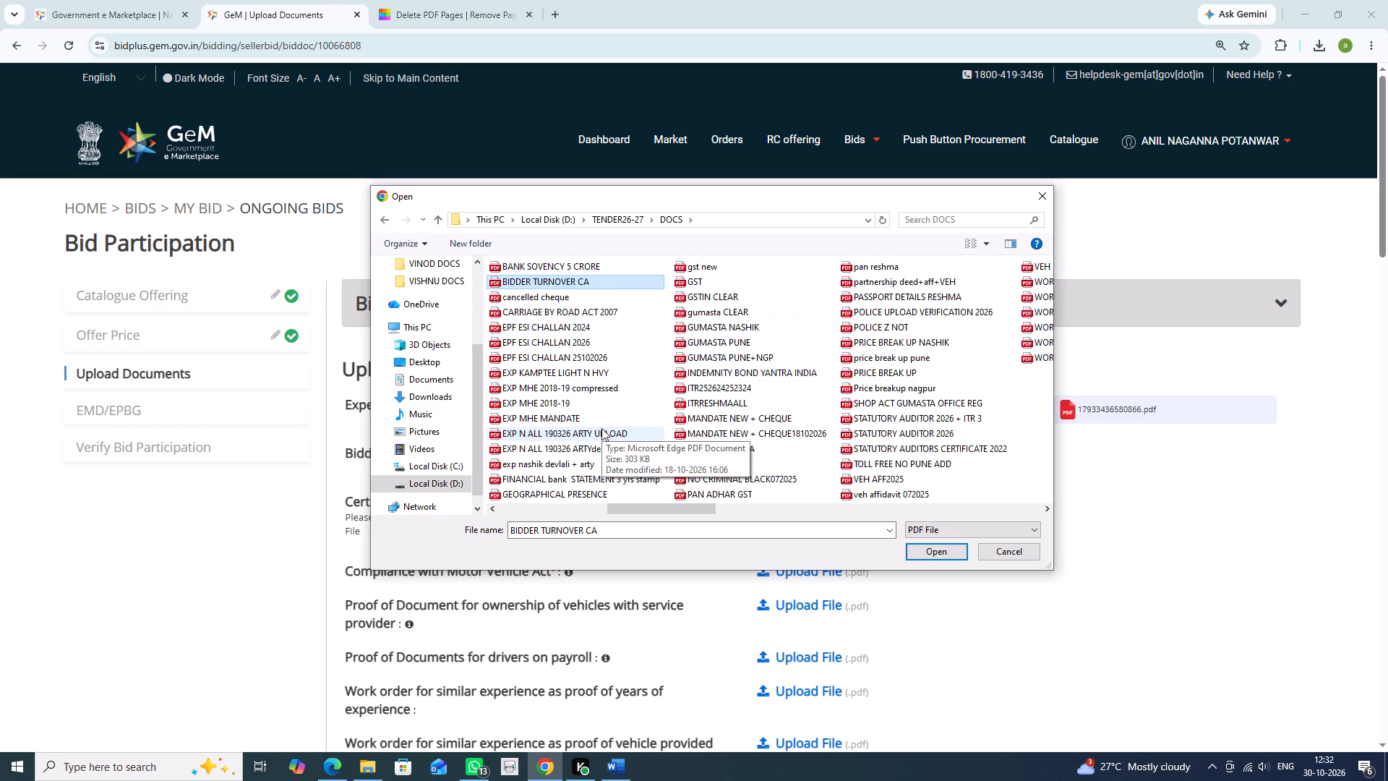
scroll(626, 382, up, 1)
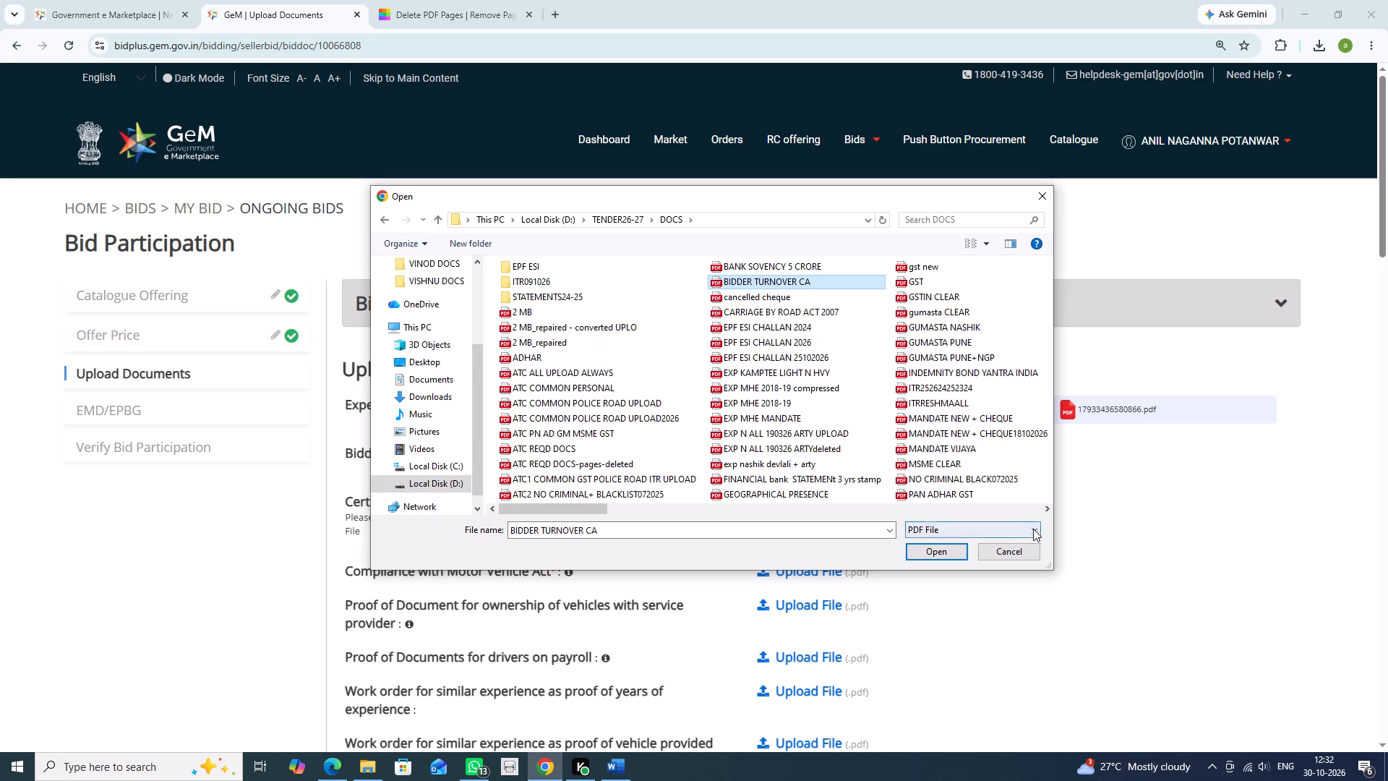
click(1045, 508)
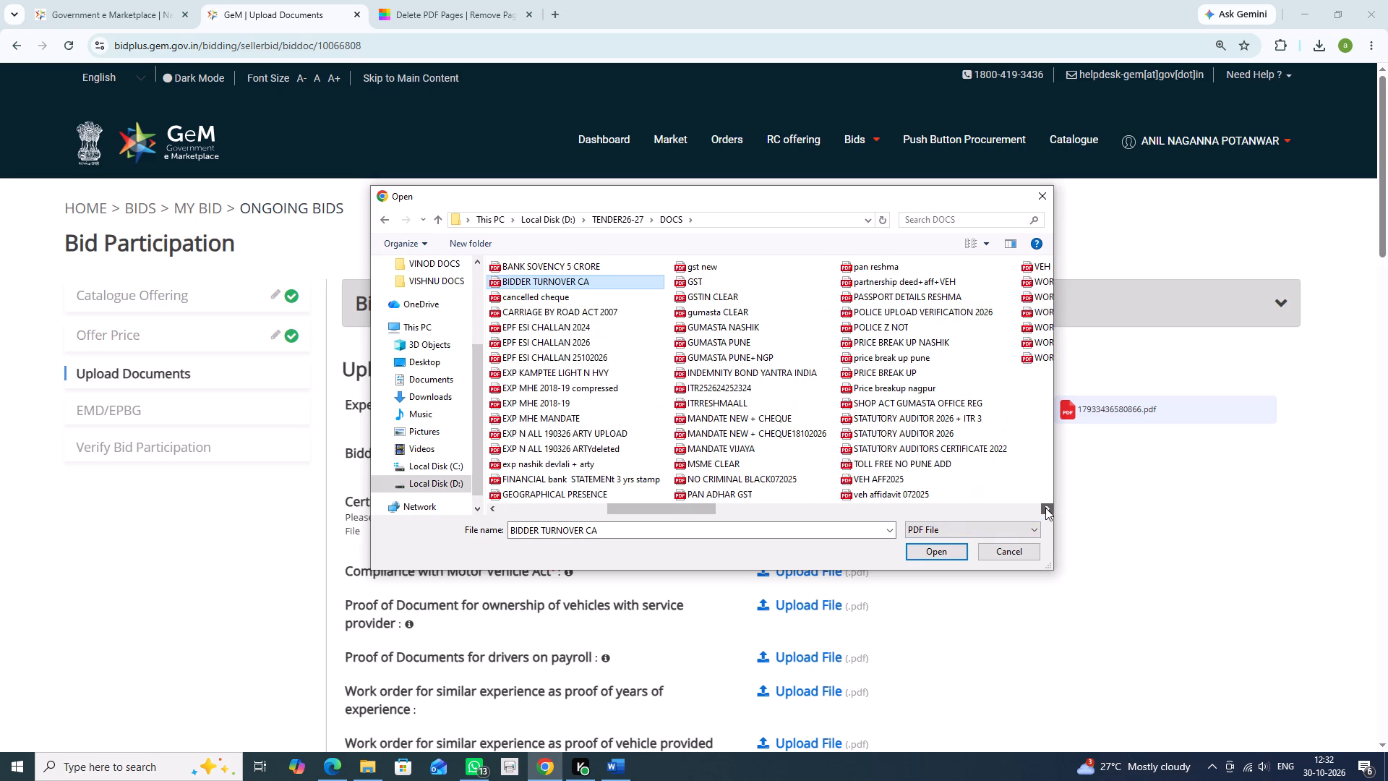
click(1045, 508)
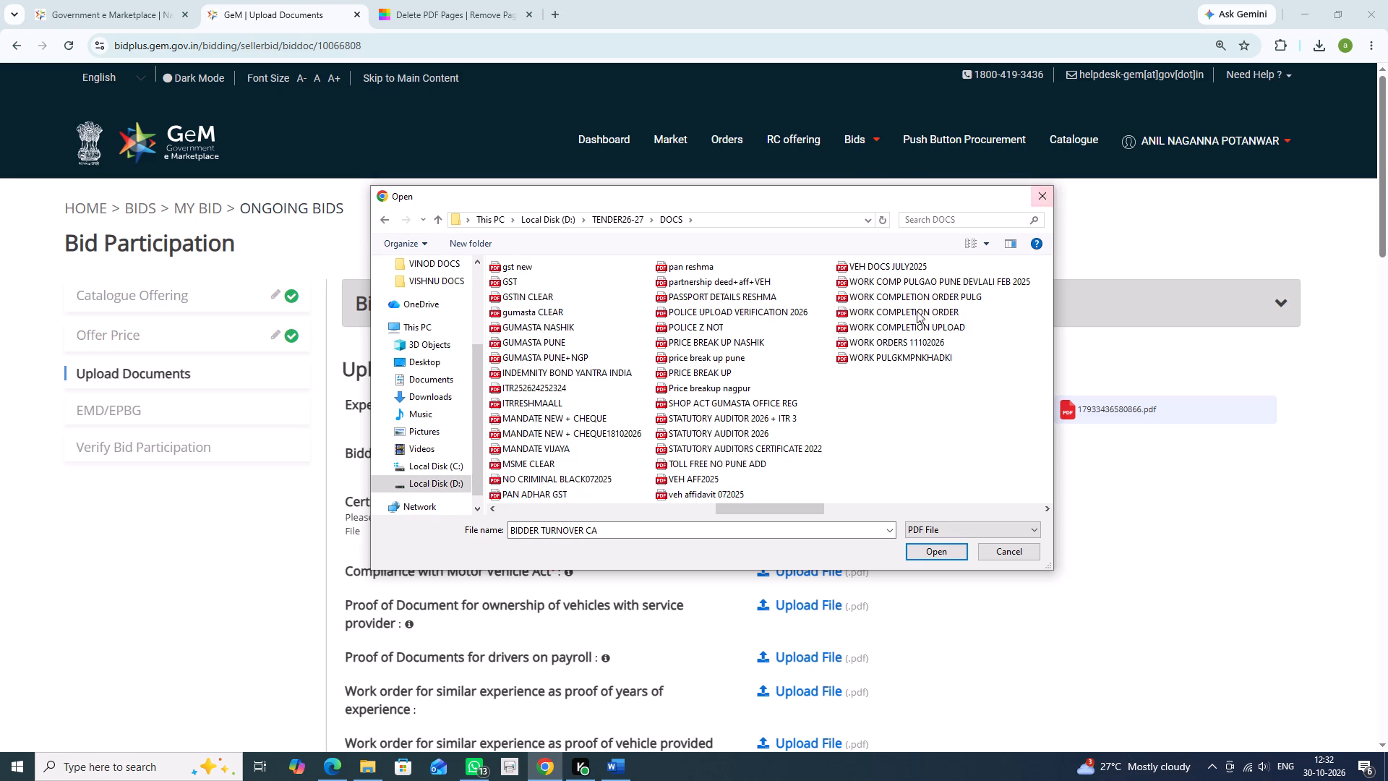
scroll(781, 401, up, 4)
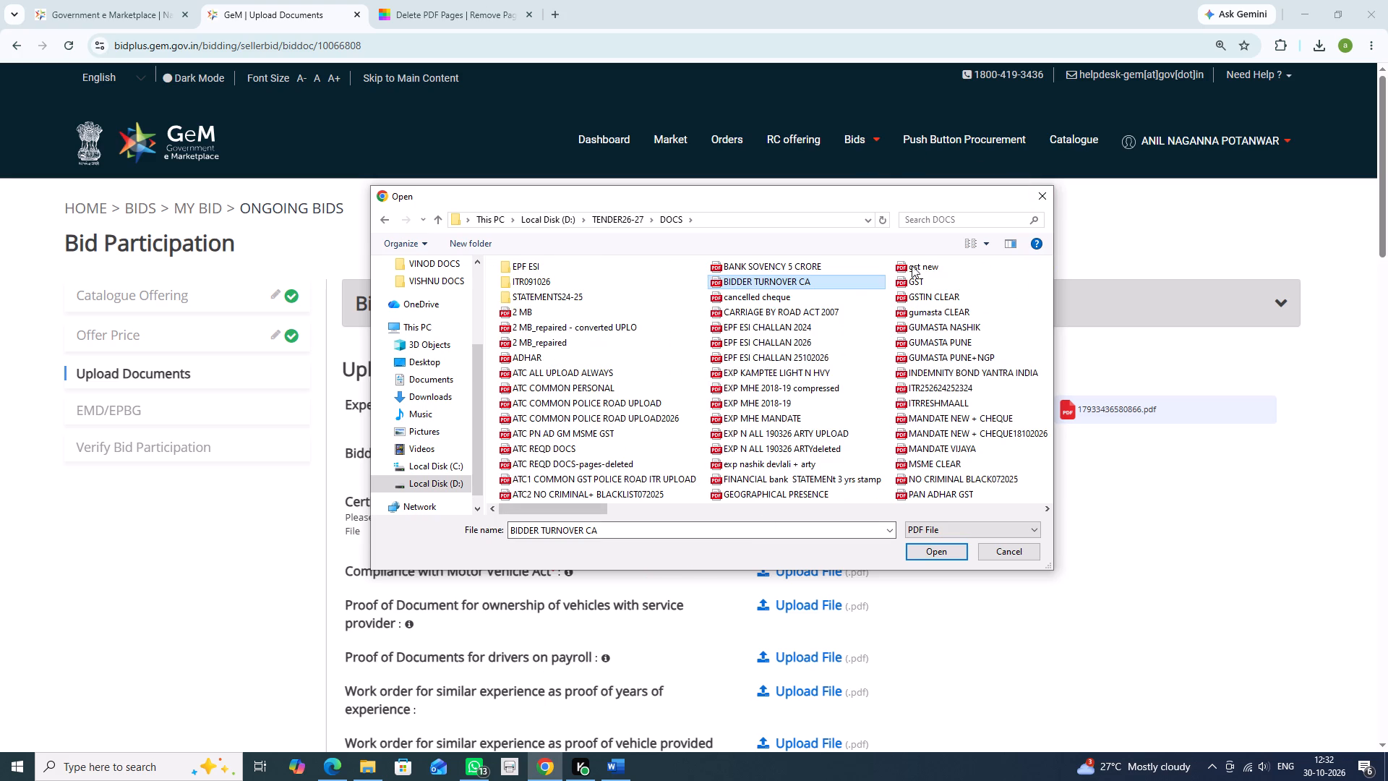
click(1044, 192)
In File Explorer, examine the BIDDER TURNOVER CA, STATUTORY AUDITOR 2026 + ITR 3 and STATUTORY AUDITOR 2026 PDFs in TENDER26-27 > DOCS.
click(385, 778)
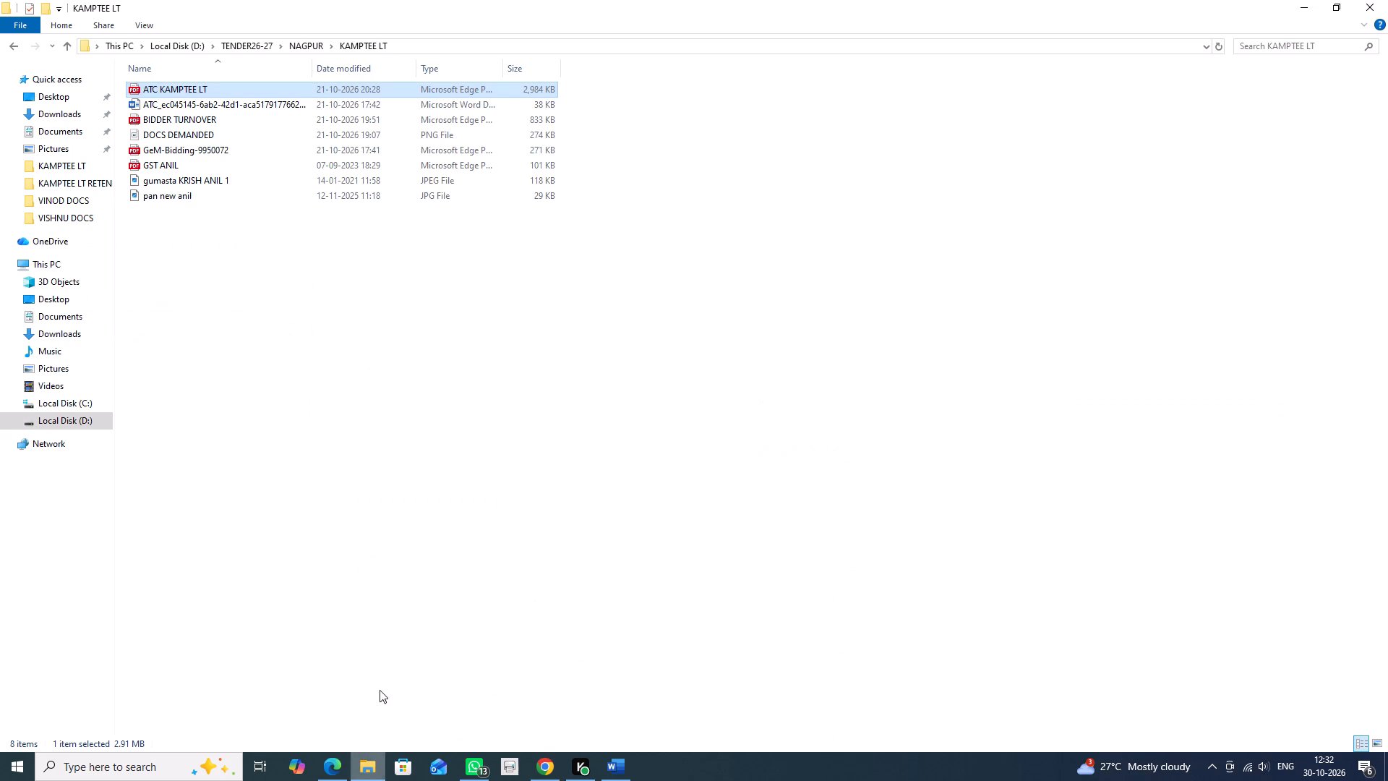
click(255, 41)
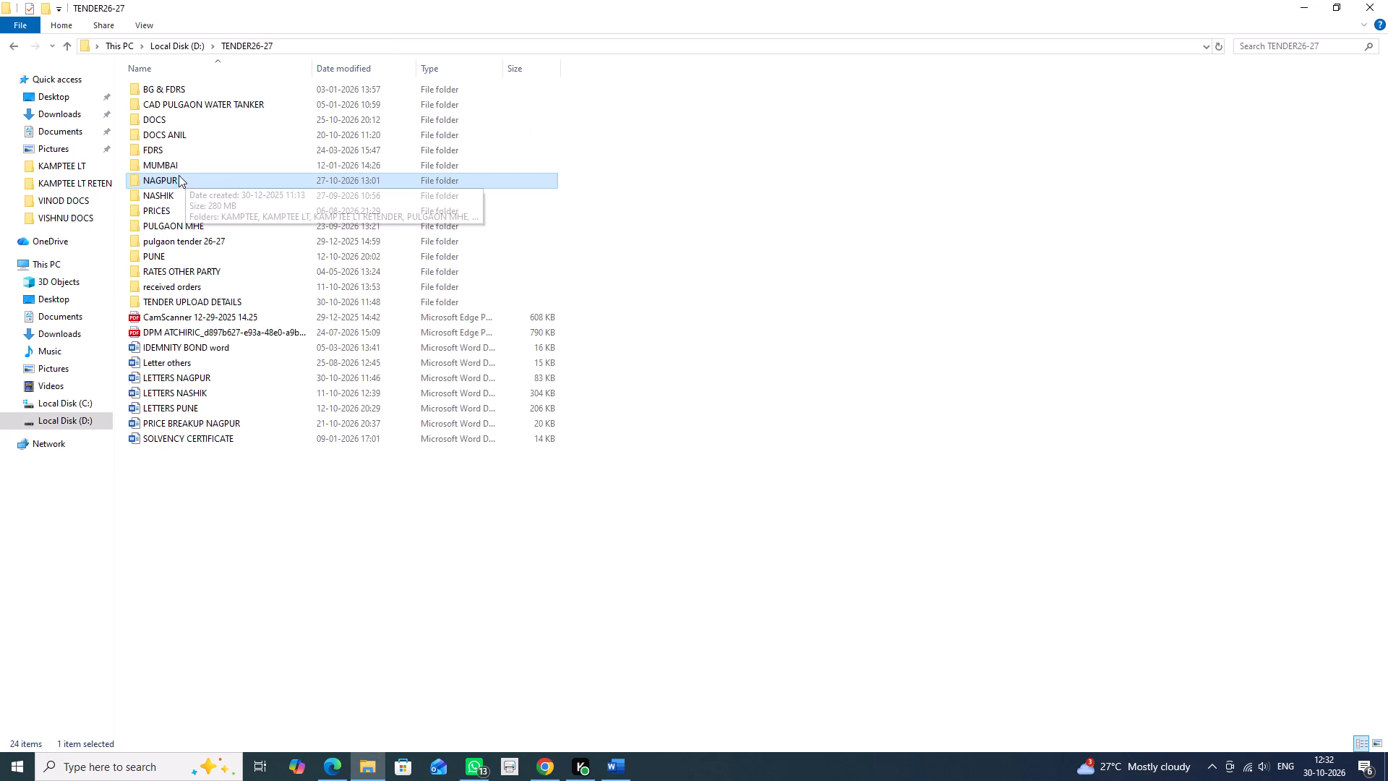
double_click(170, 119)
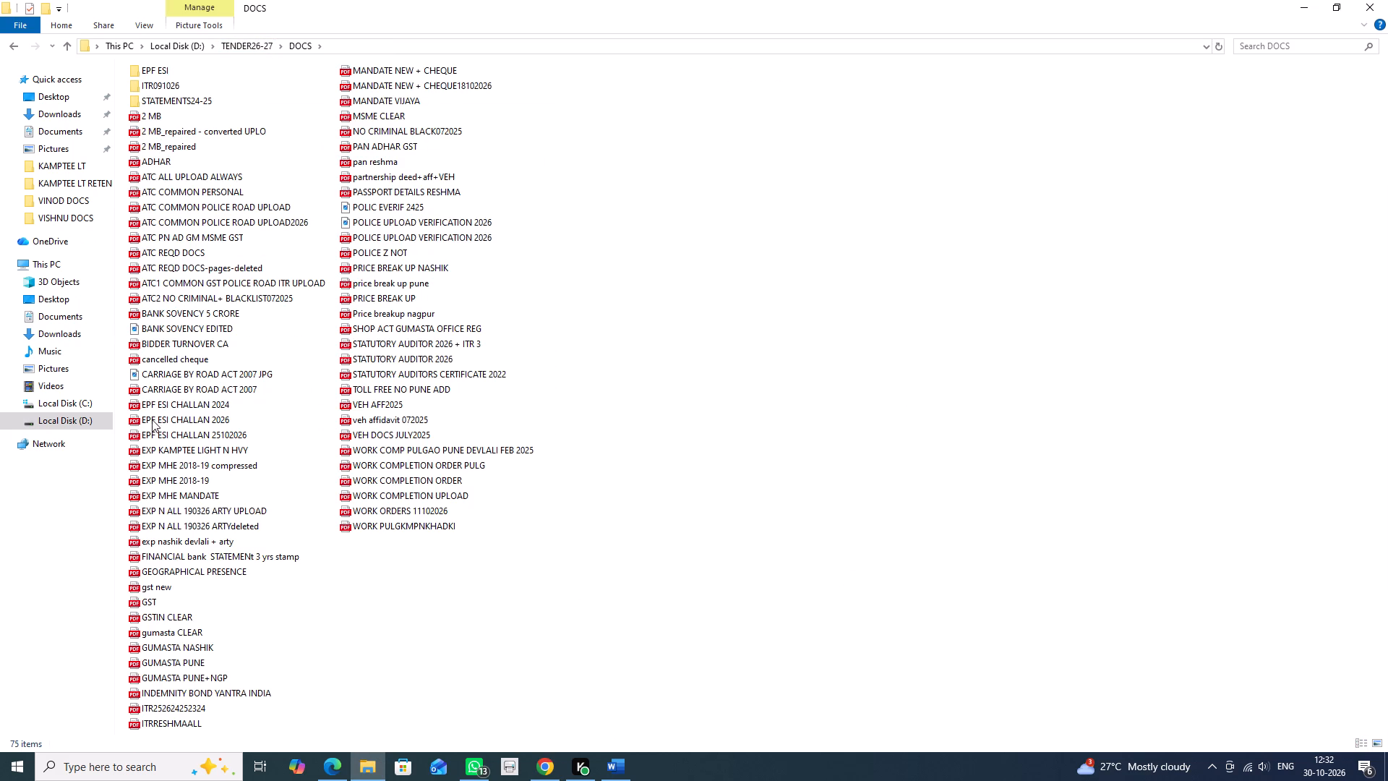
double_click(178, 341)
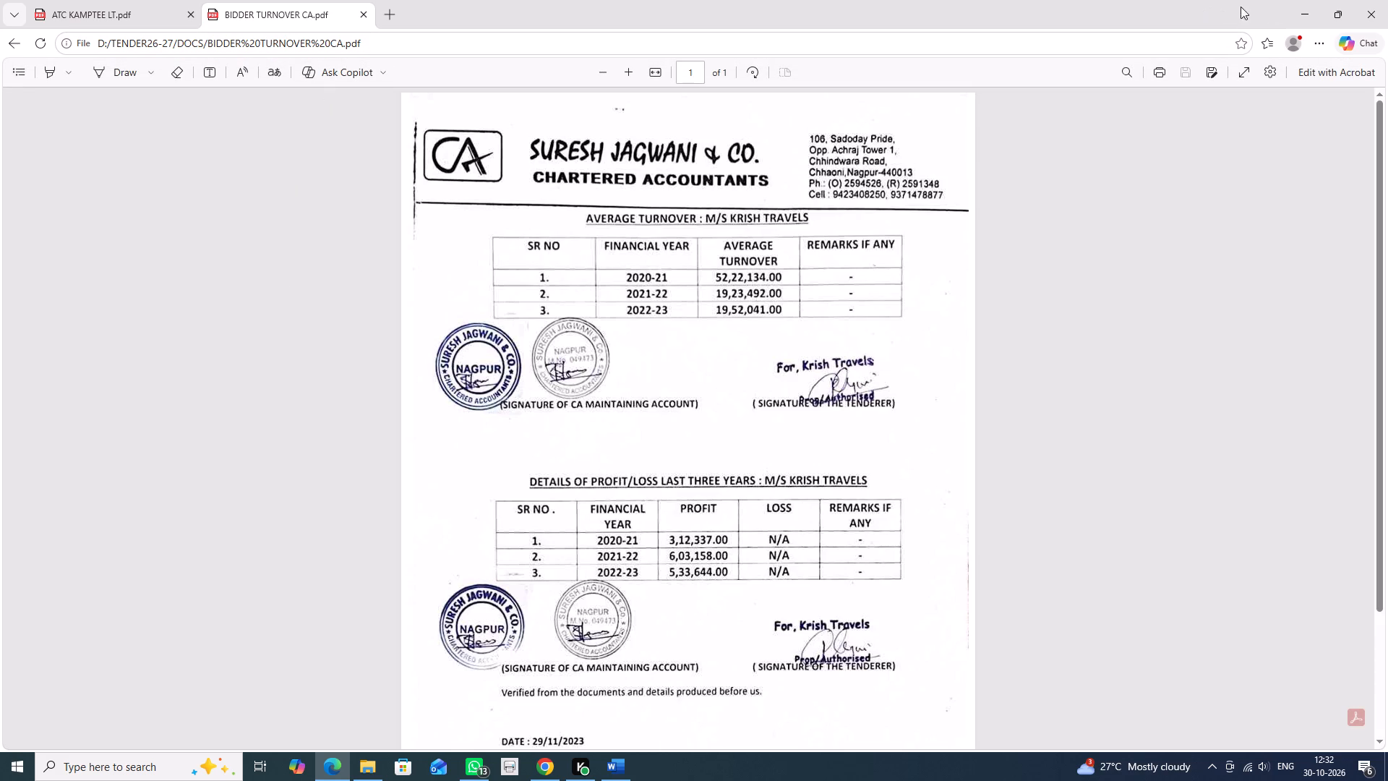
click(1379, 21)
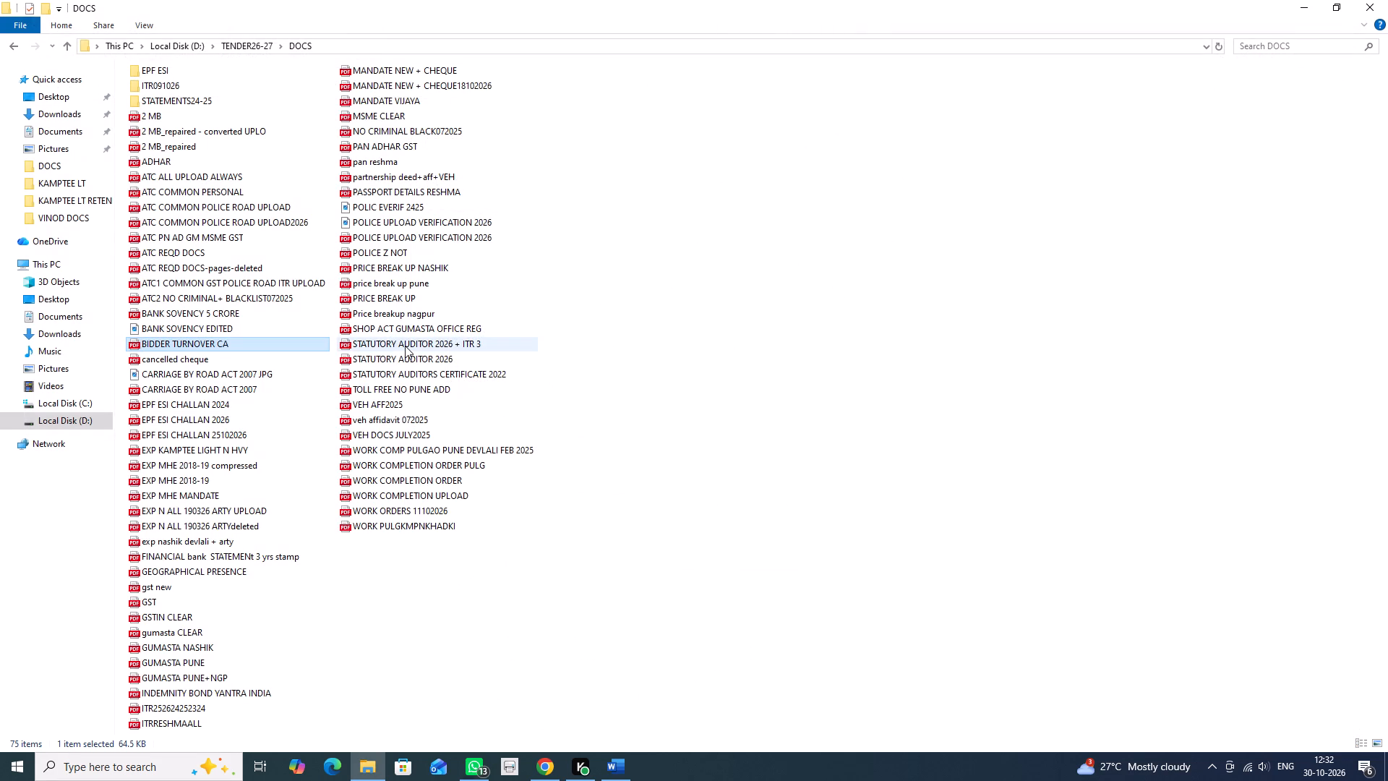
double_click(405, 346)
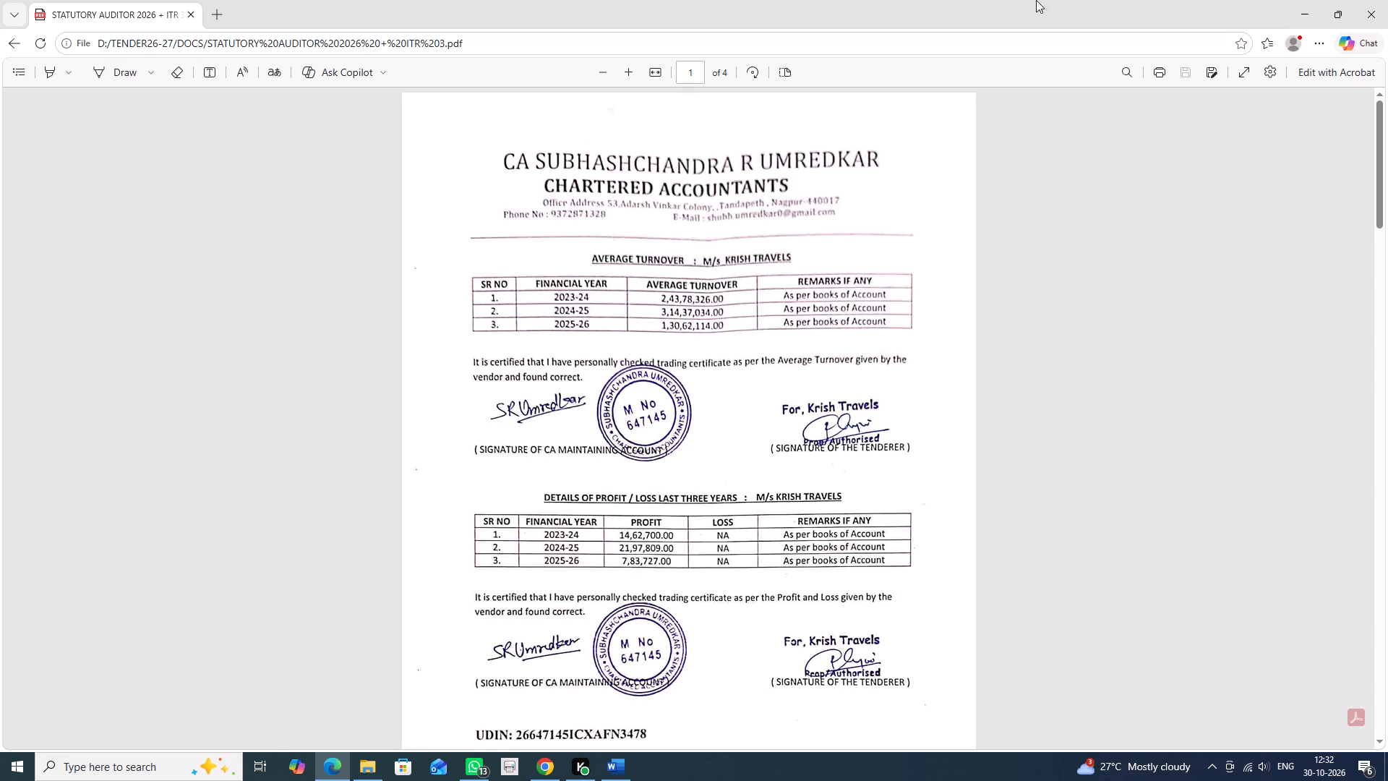
click(1368, 7)
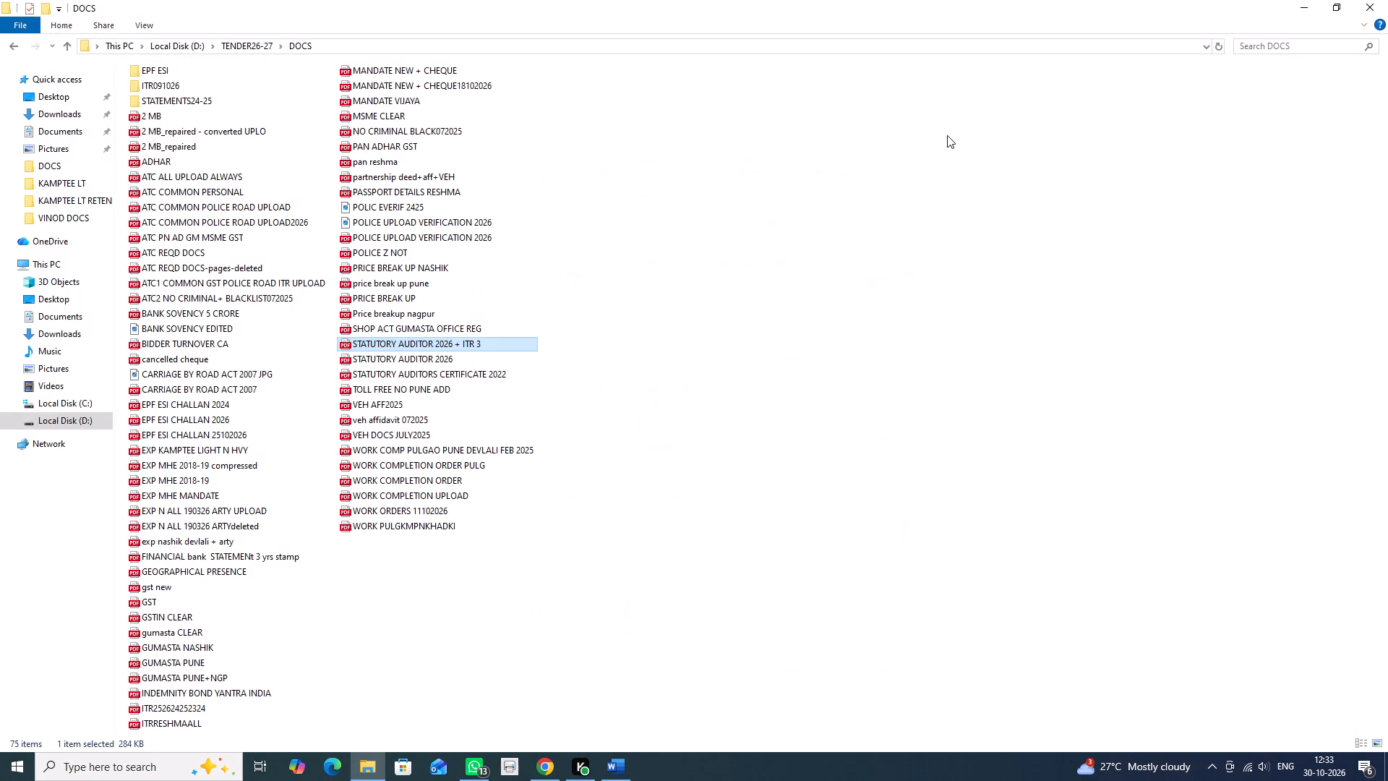
double_click(437, 358)
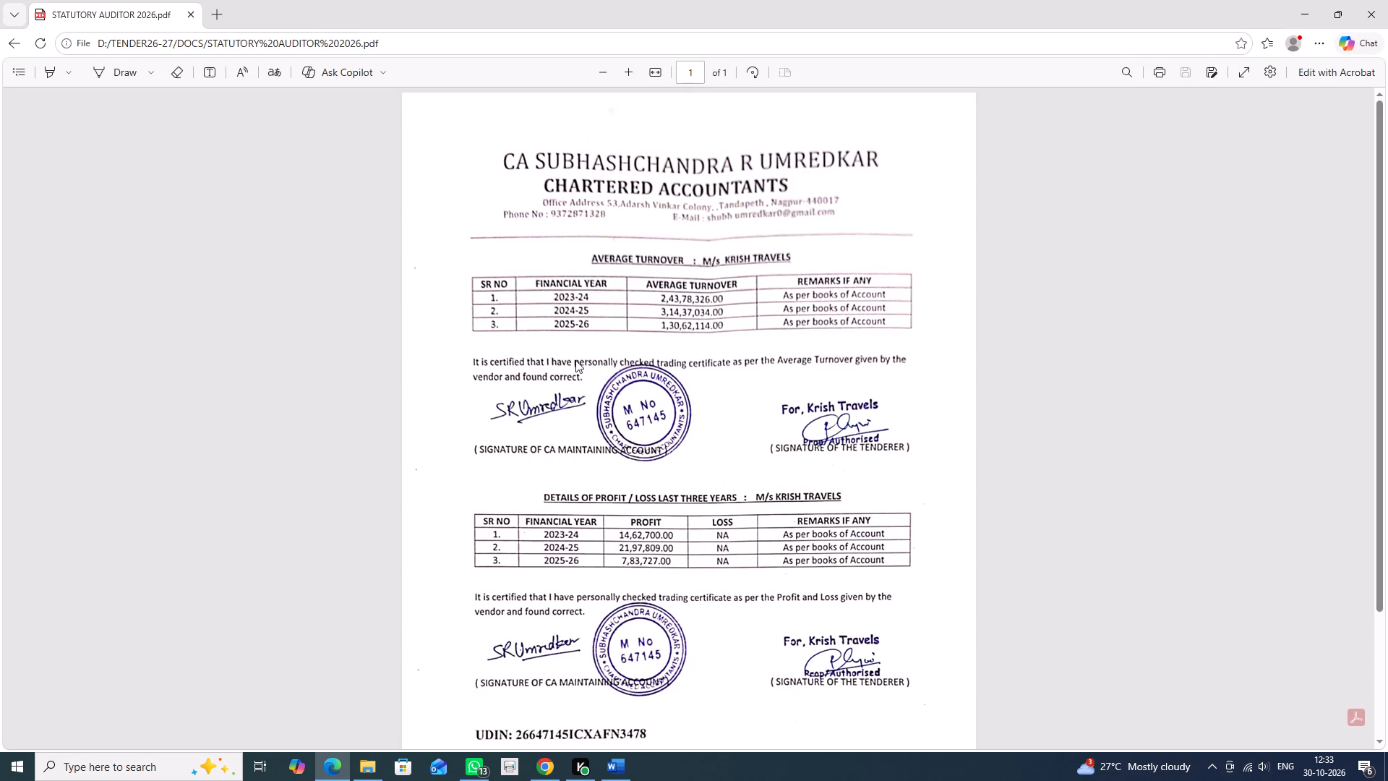
scroll(1139, 316, down, 8)
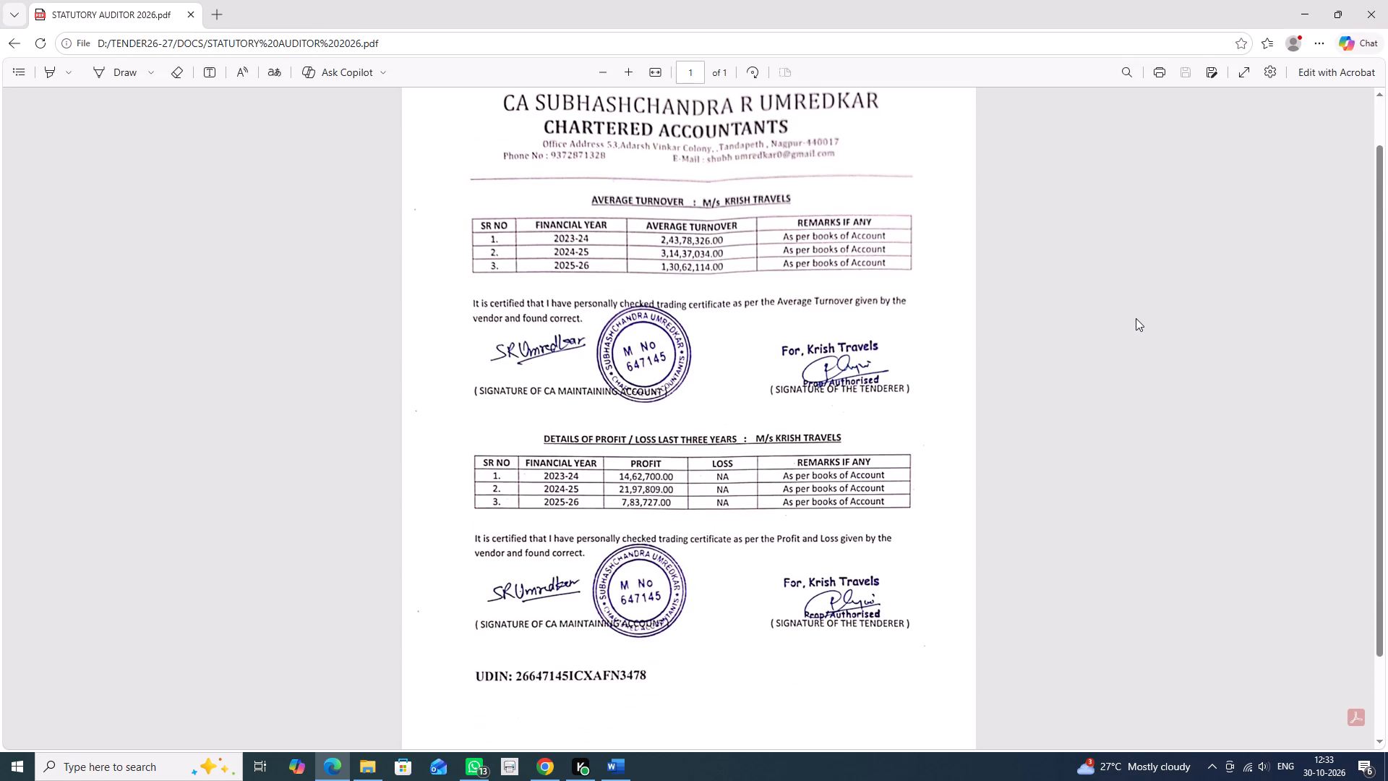
scroll(1136, 318, down, 7)
click(1363, 1)
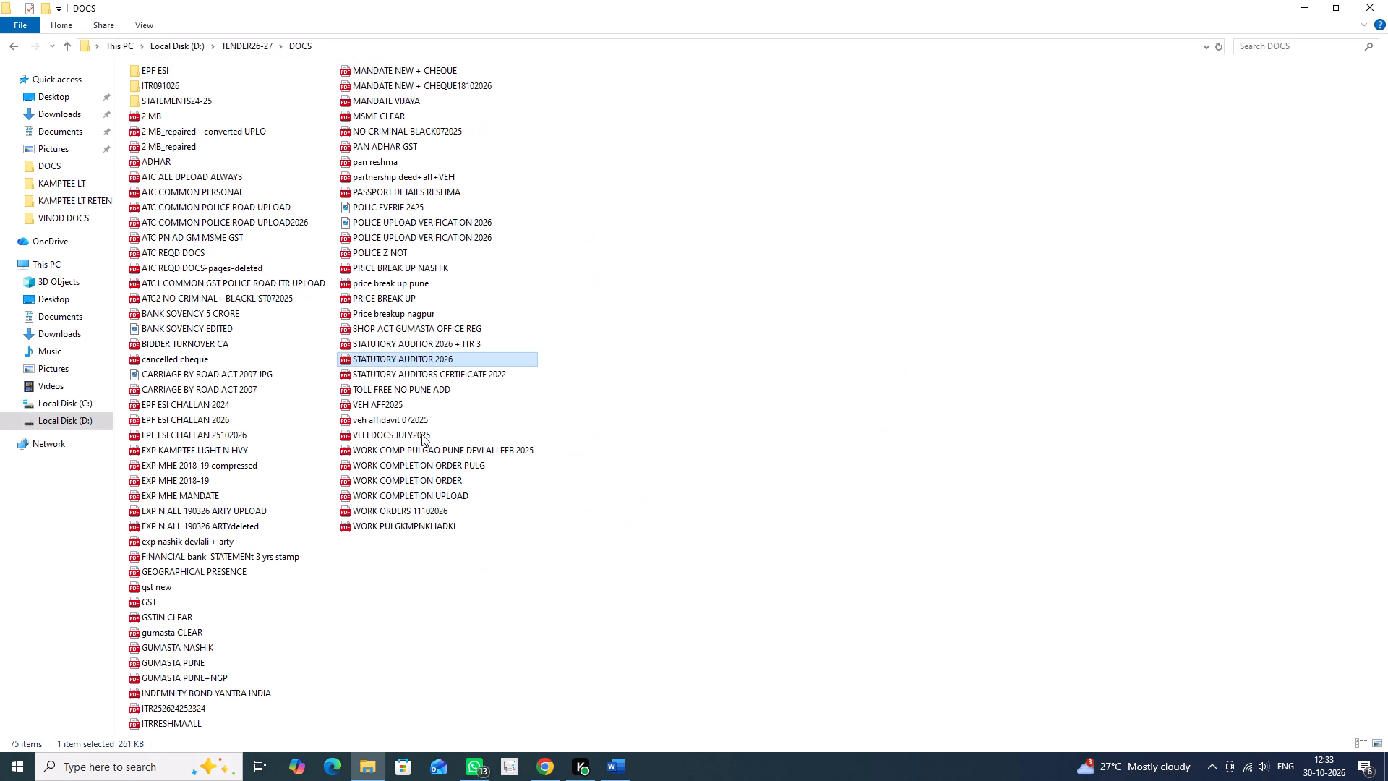
Copy the STATUTORY AUDITOR 2026 + ITR 3 PDF from the DOCS folder and return to the GeM upload page.
click(409, 346)
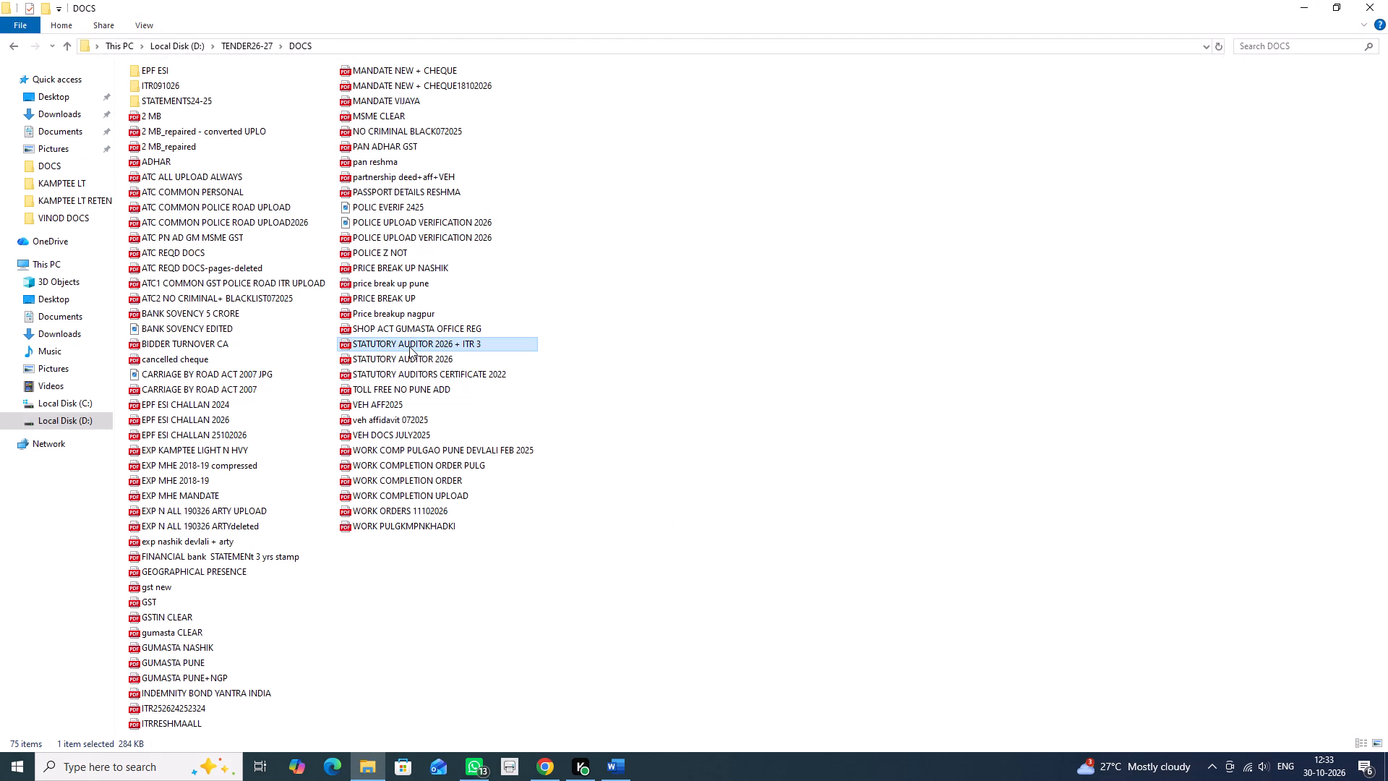
key(ctrl+c)
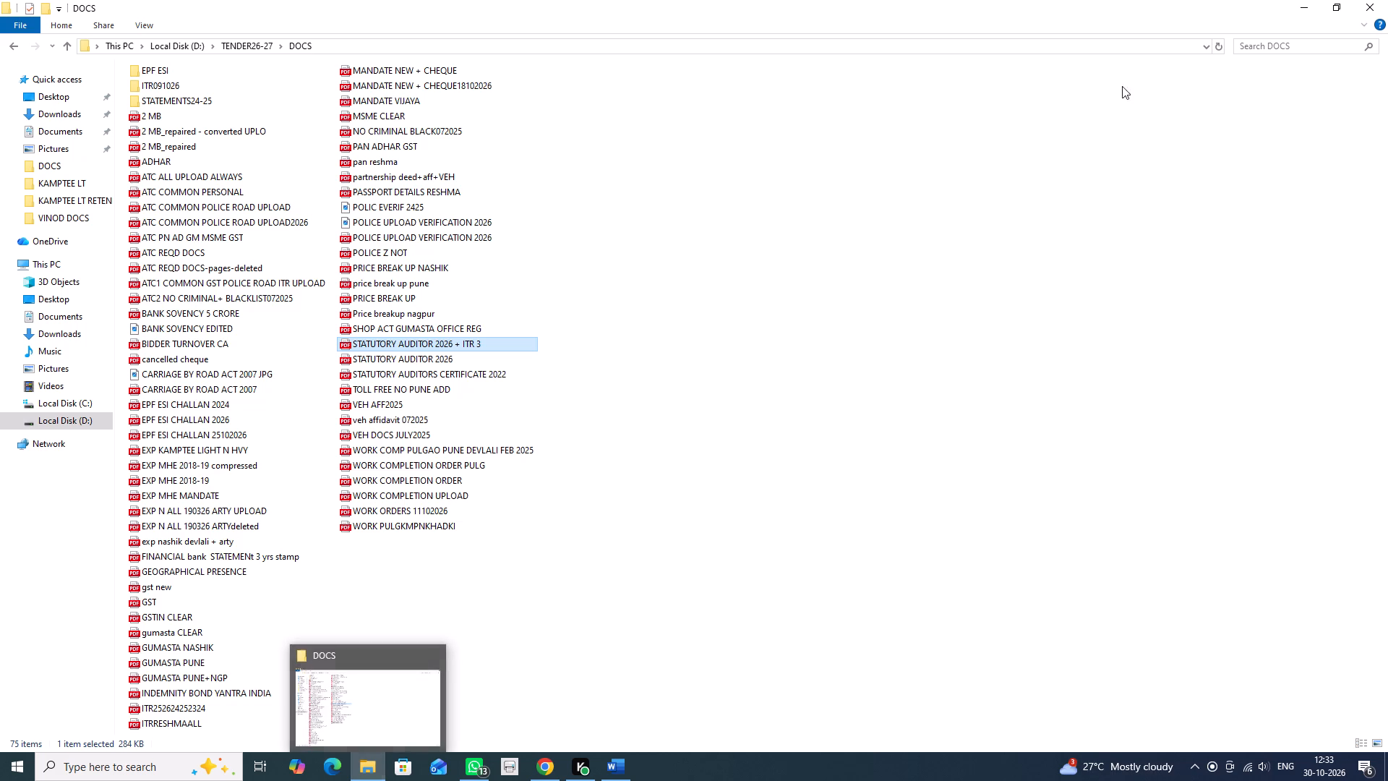
click(1312, 14)
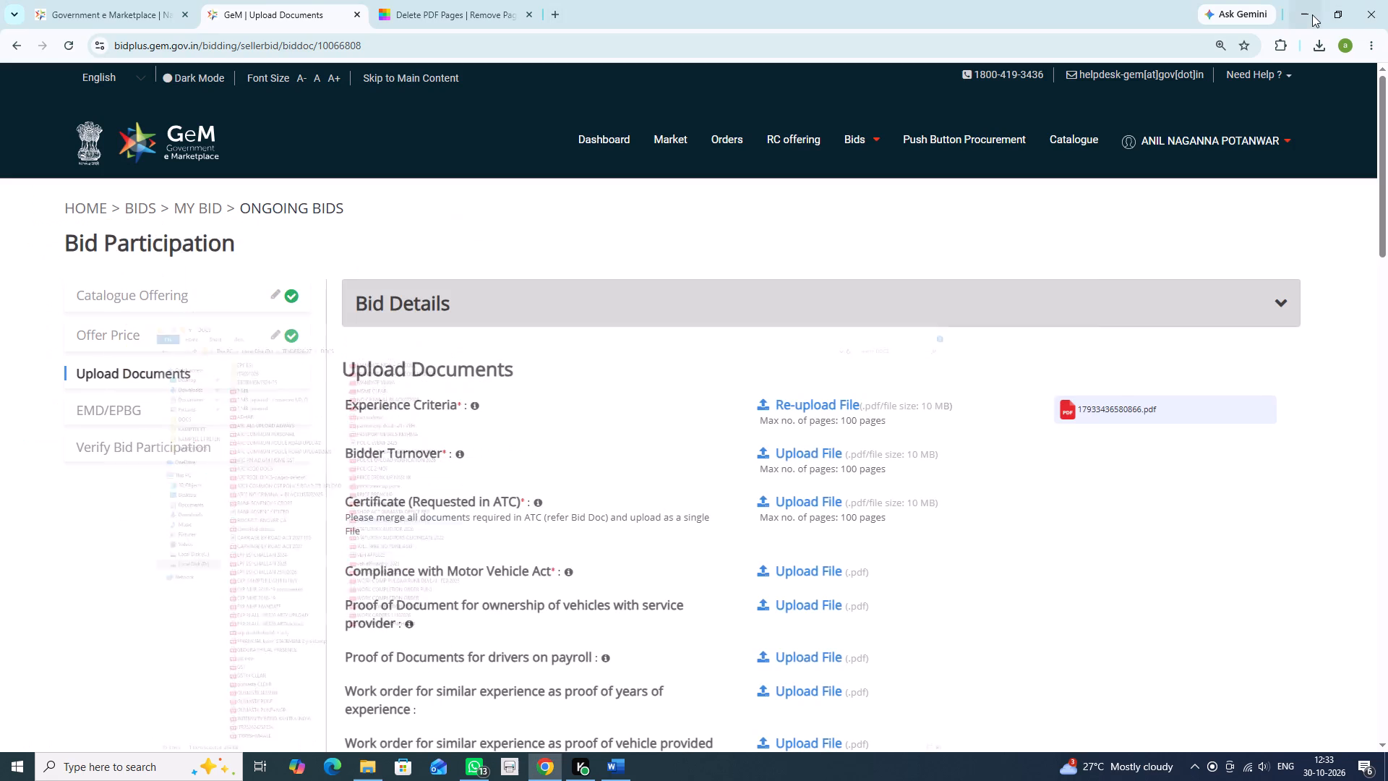
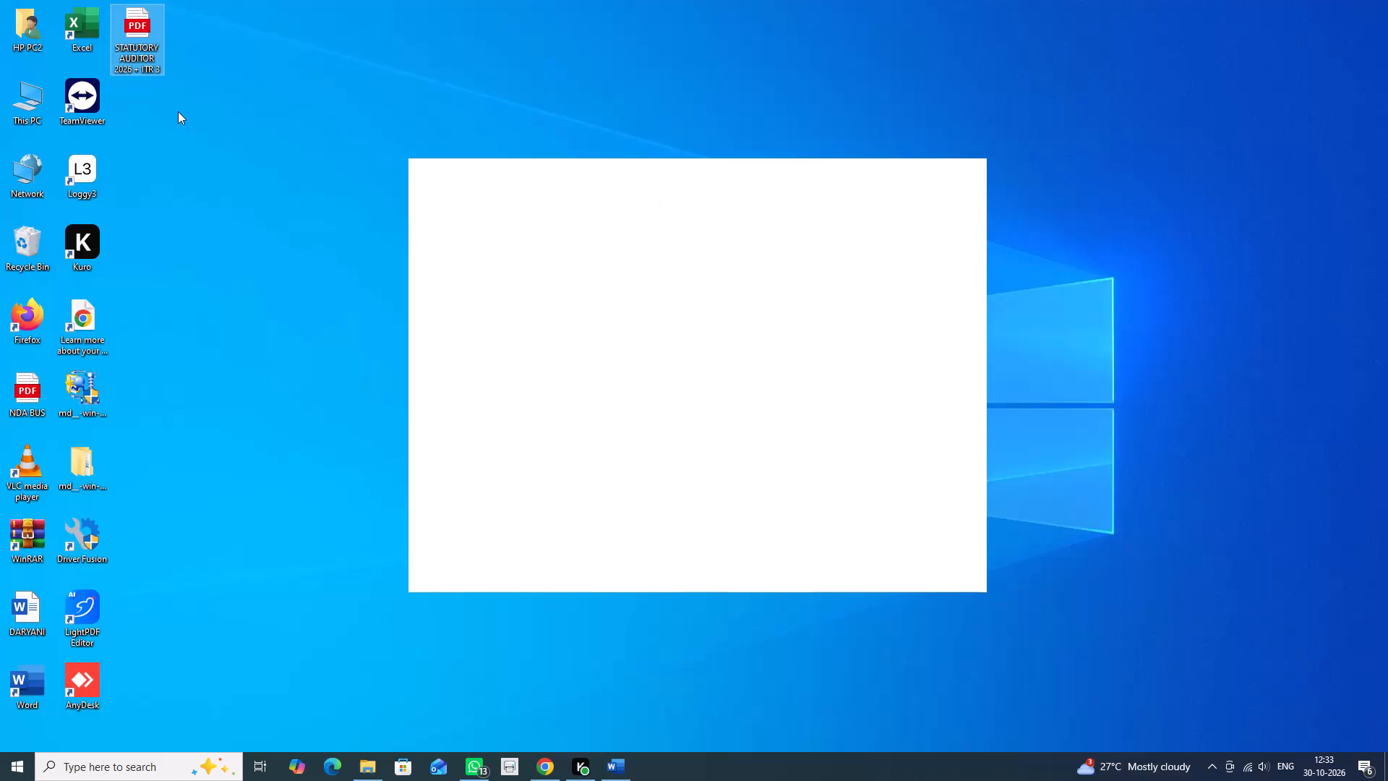
Rename the desktop copy of the STATUTORY AUDITOR 2026 + ITR 3 PDF as BIDDER TURNOVER CA.
key(F2)
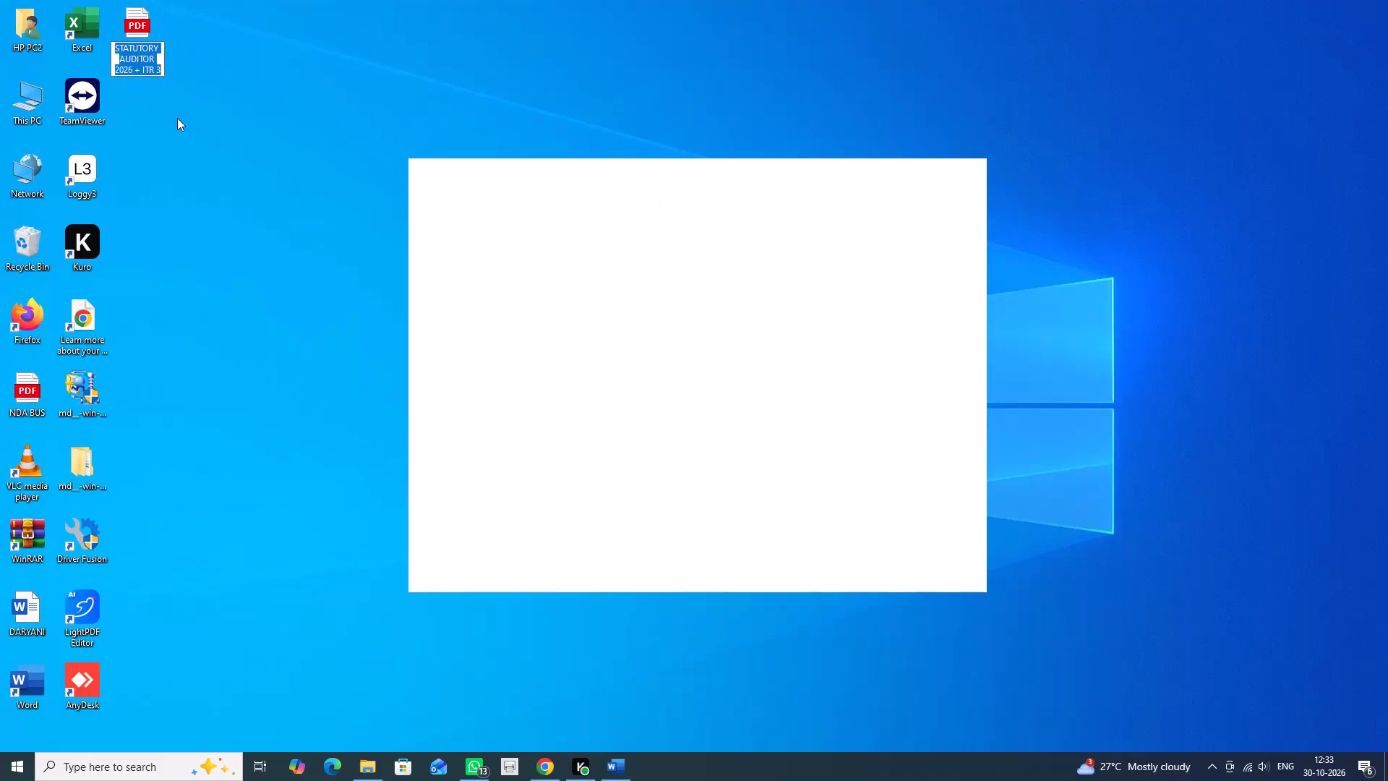
key(BackSpace)
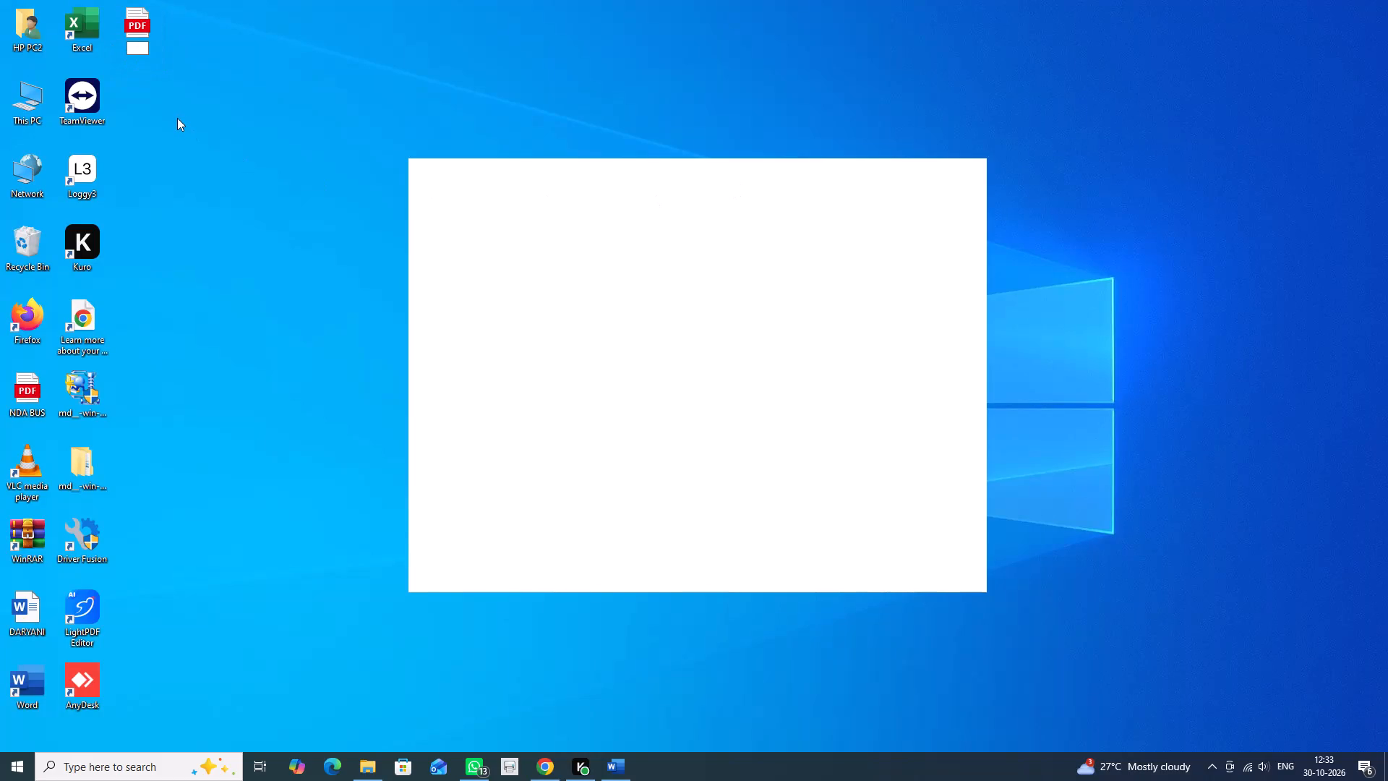
text(BIDDER TRU)
key(BackSpace)
key(BackSpace)
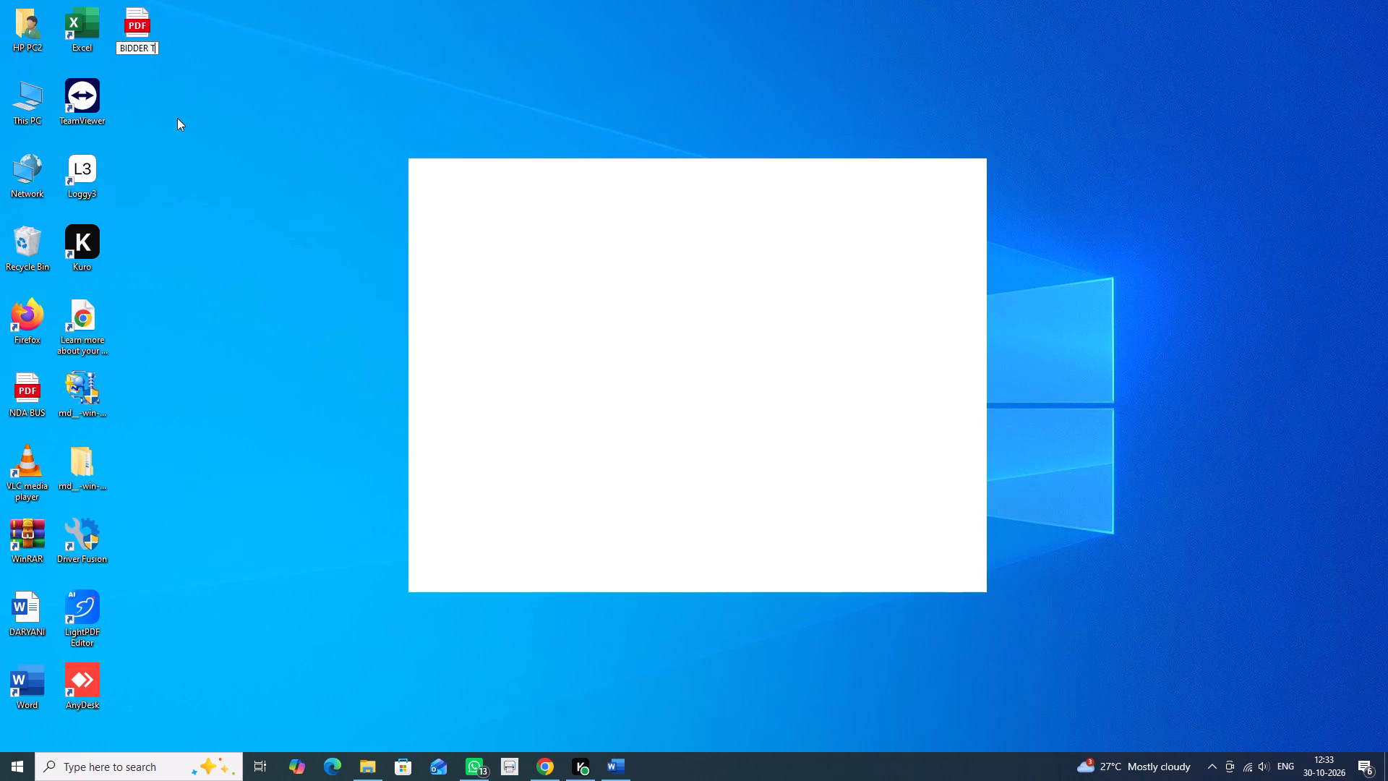
text(URNOVER)
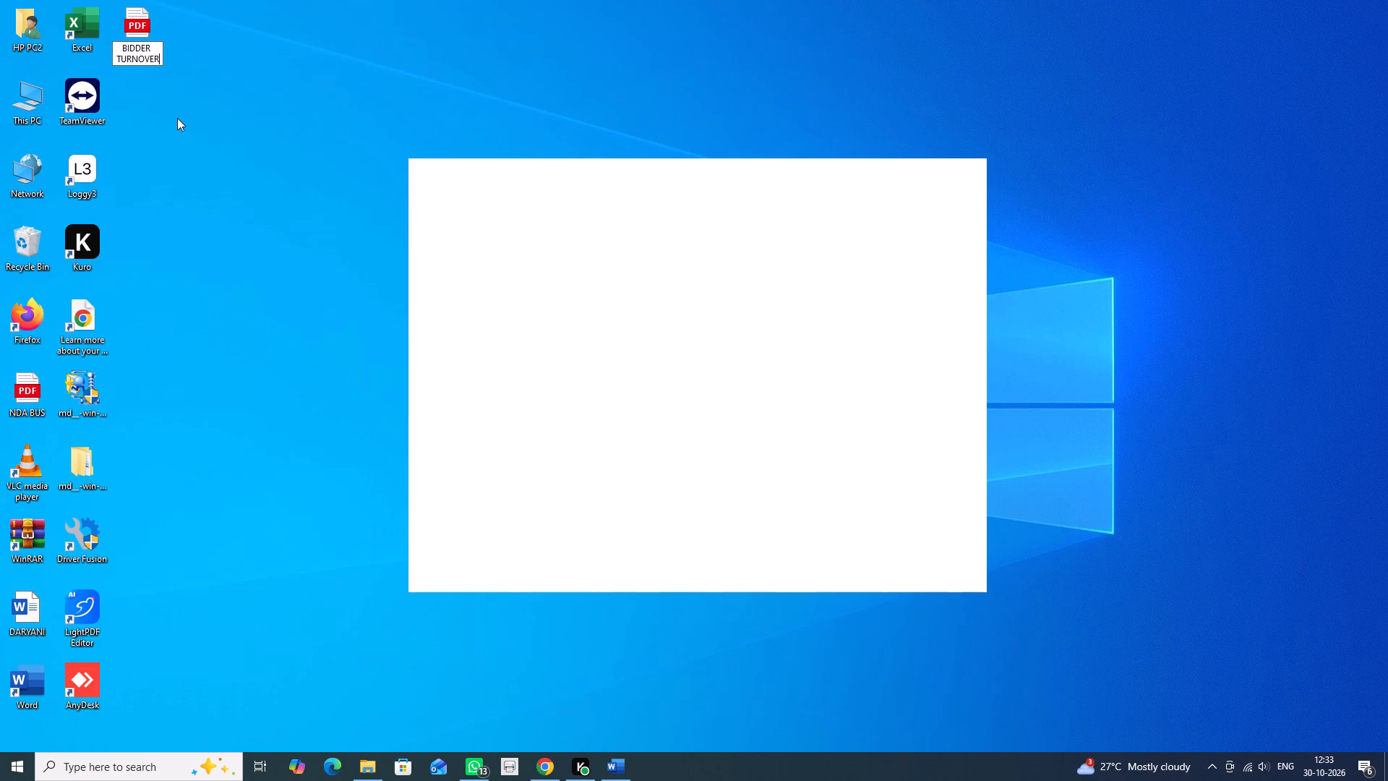
key(space)
text(CA)
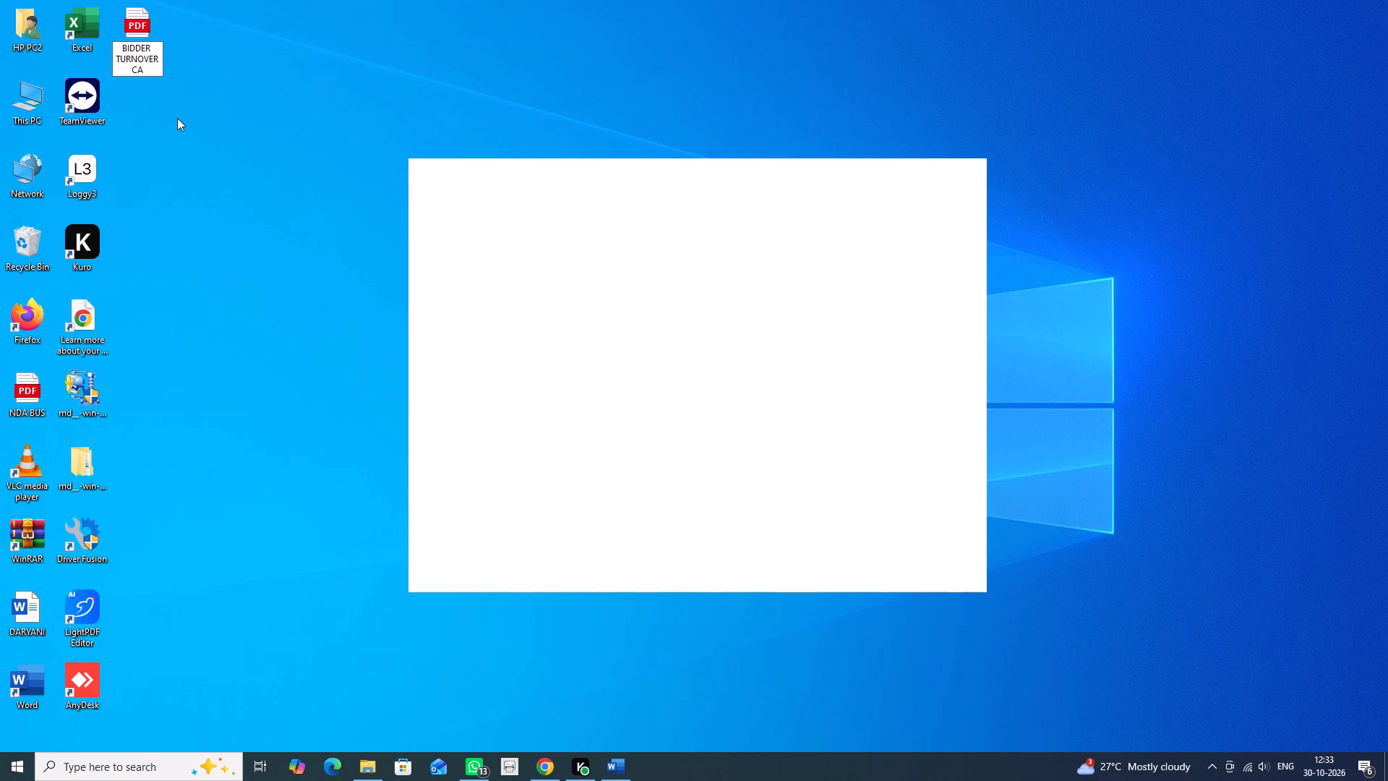
click(177, 118)
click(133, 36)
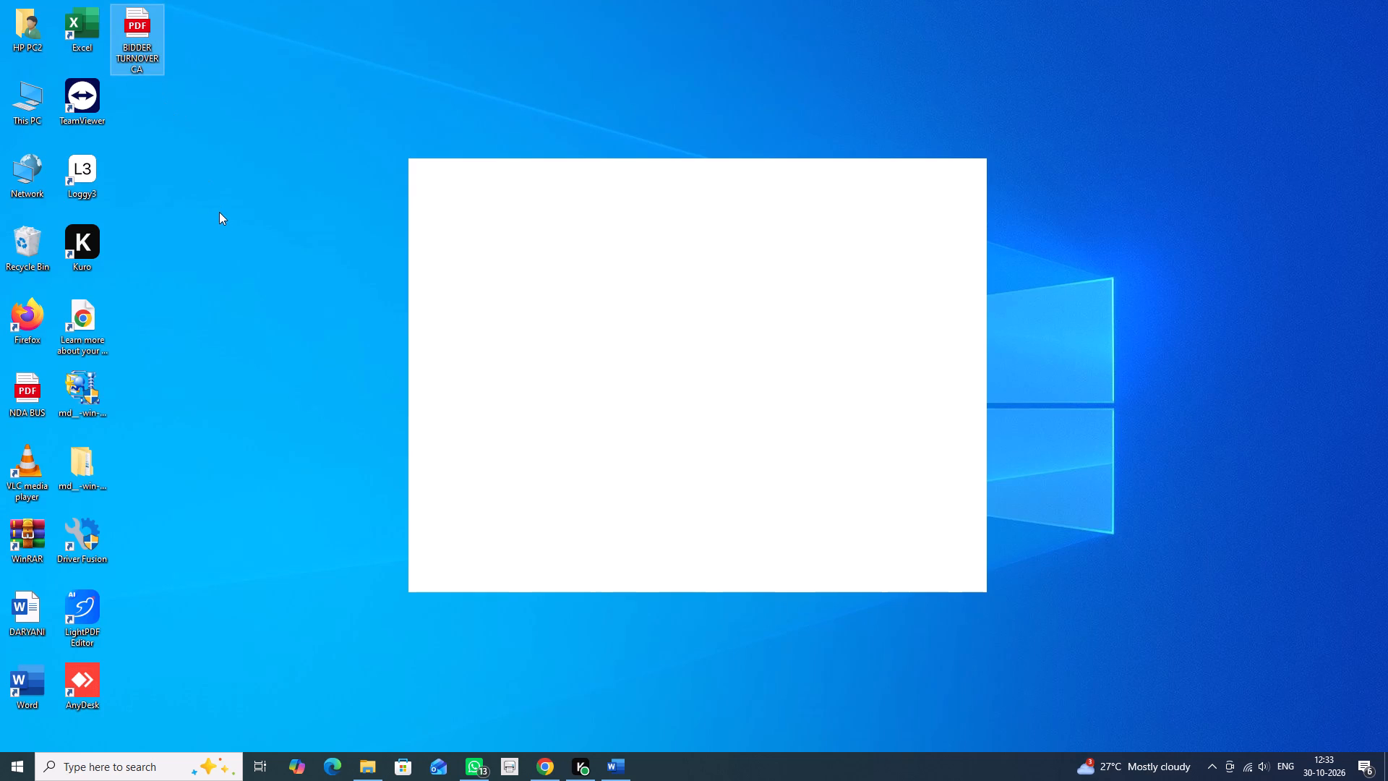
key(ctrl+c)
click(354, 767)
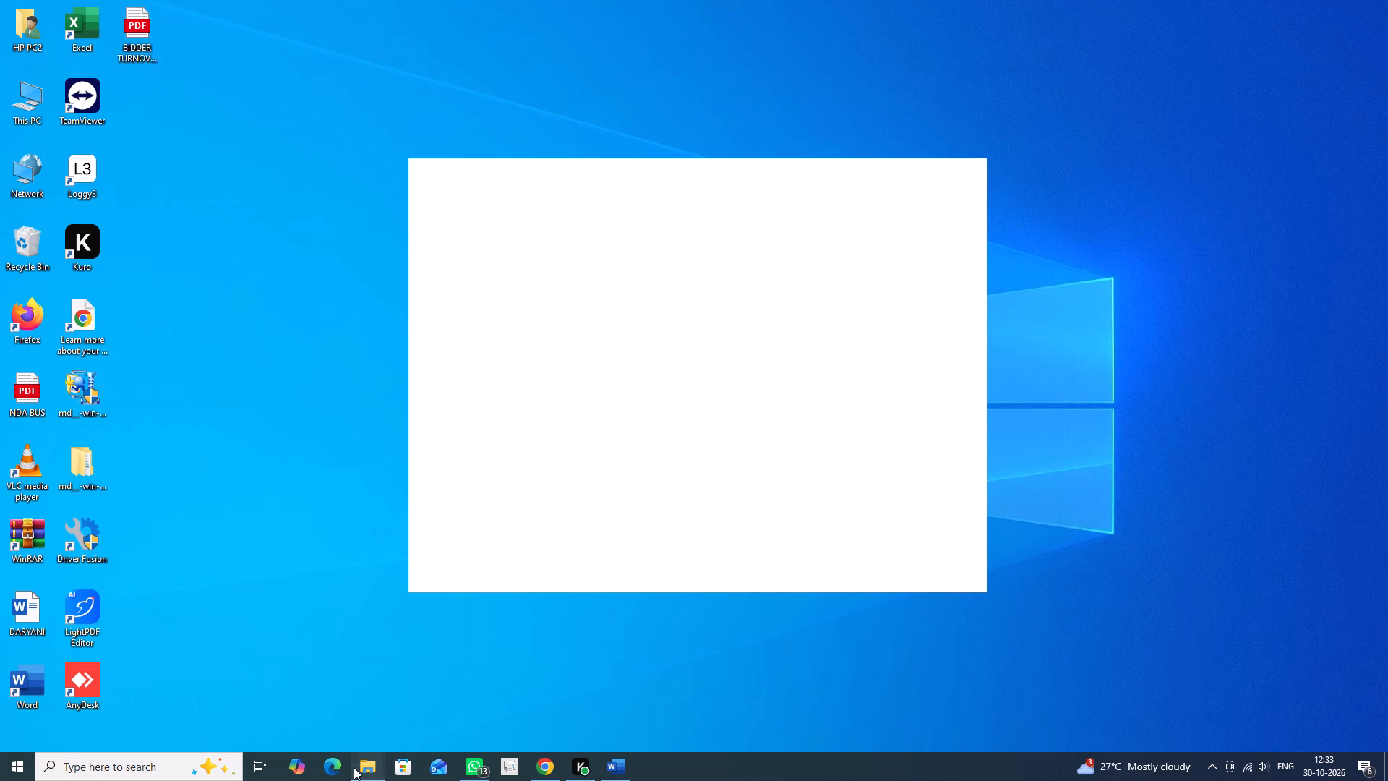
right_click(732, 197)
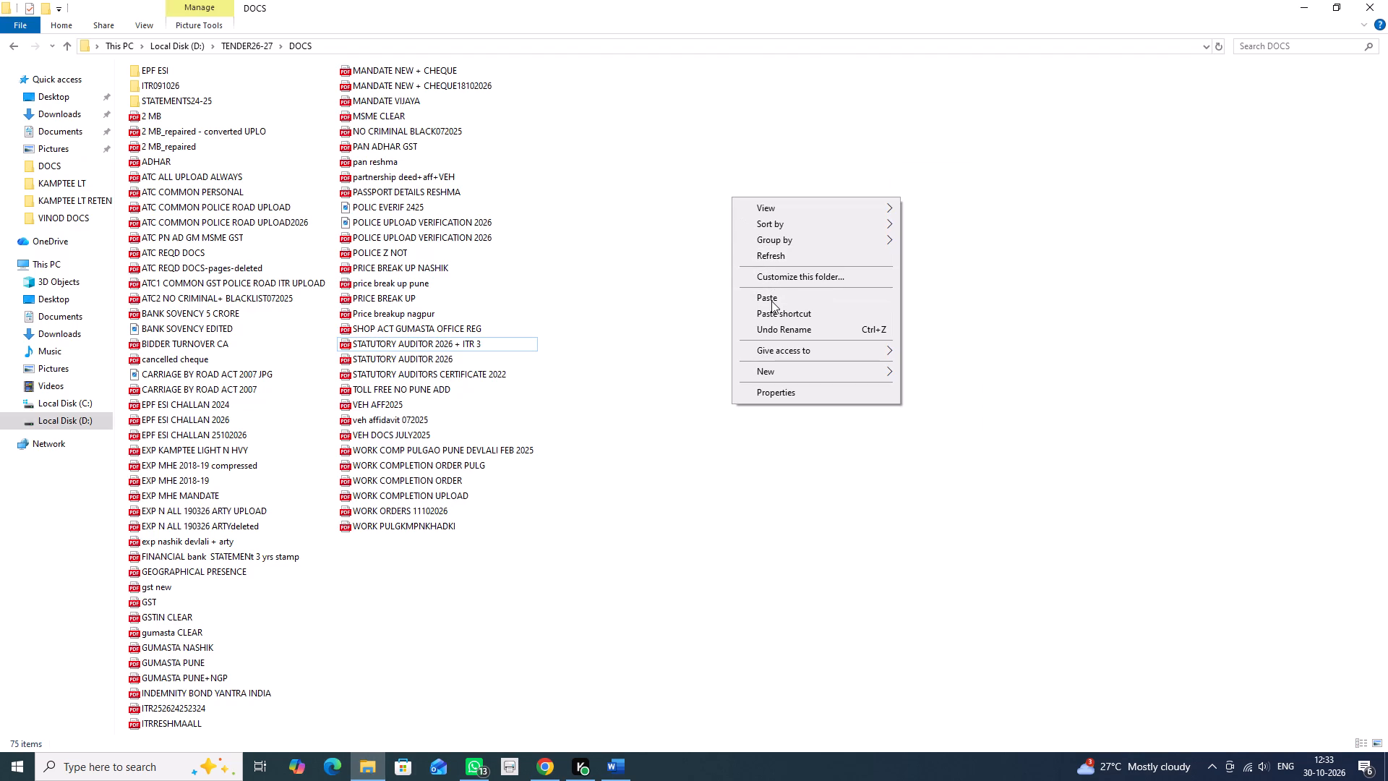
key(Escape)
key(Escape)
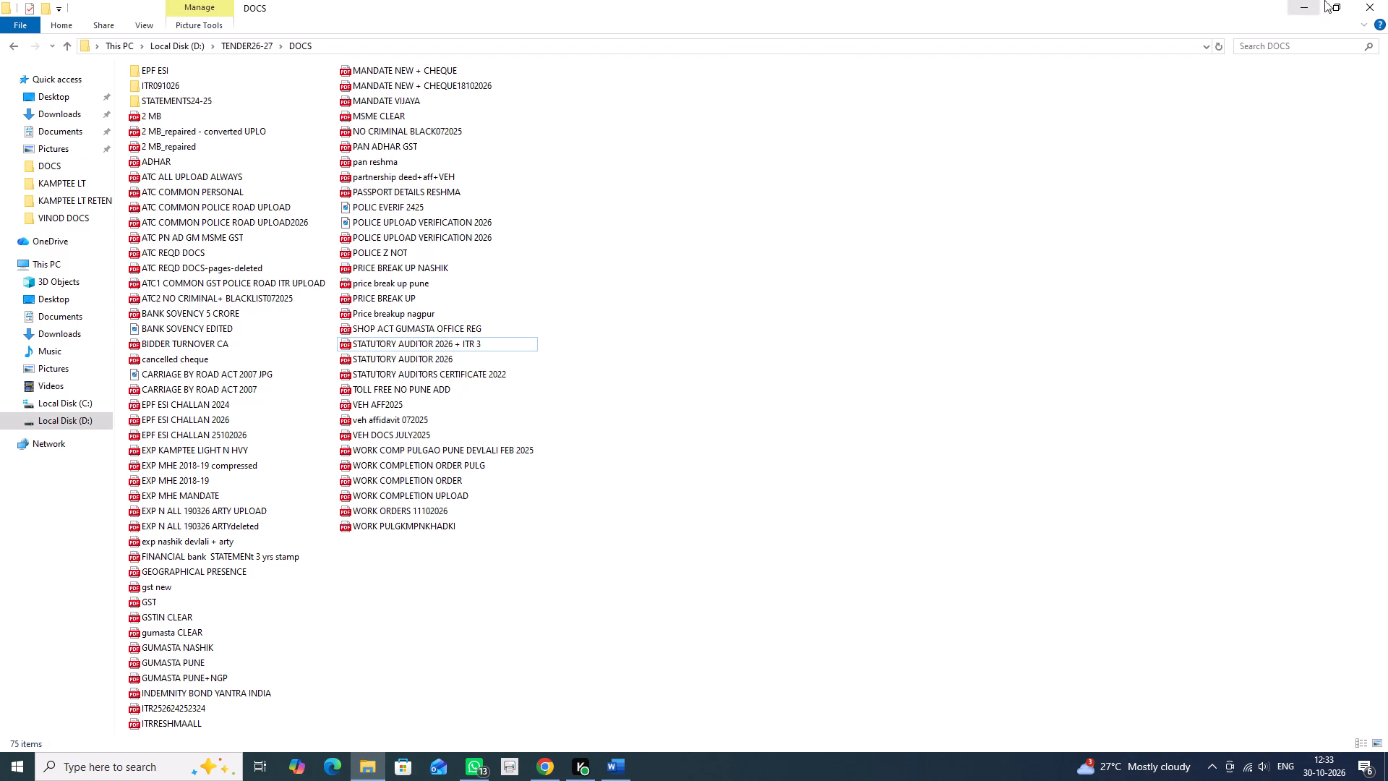
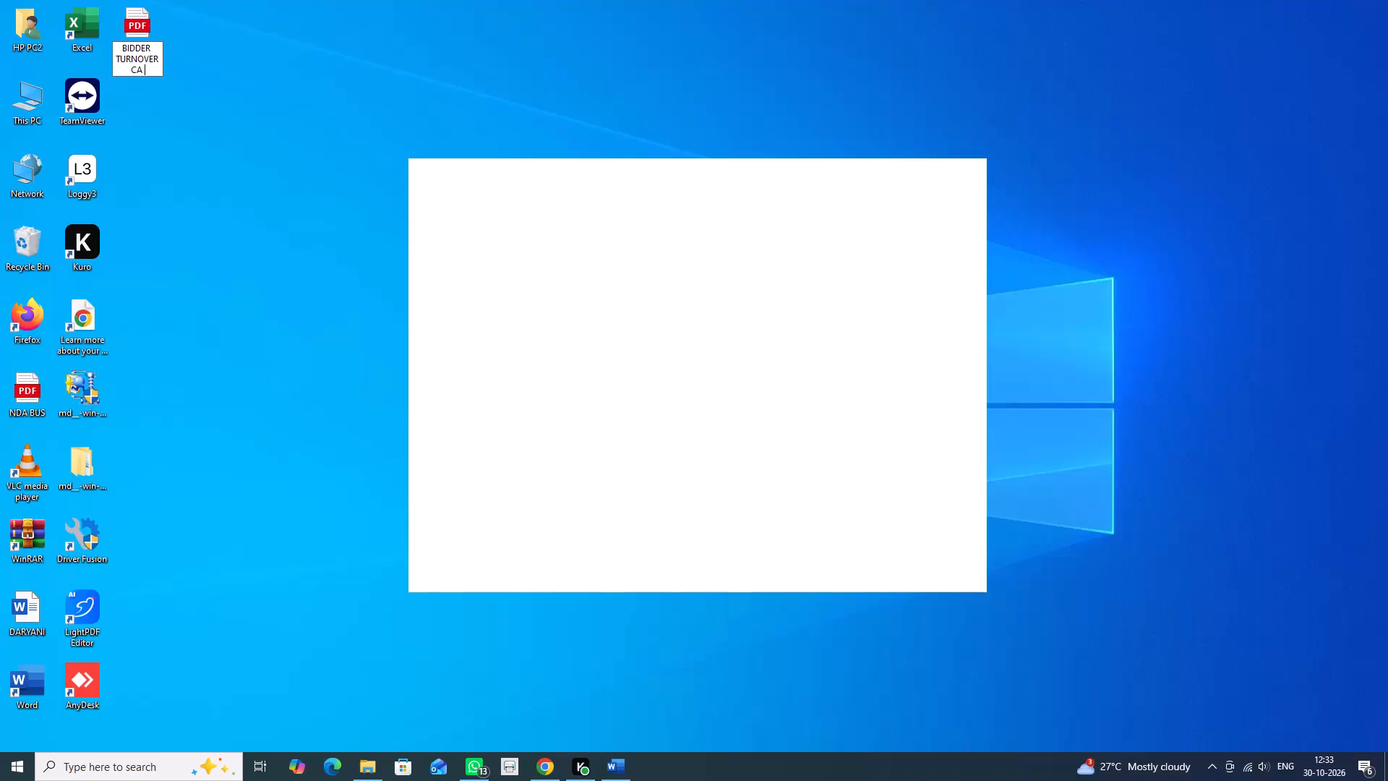
Complete the new name of the desktop PDF as BIDDER TURNOVER CA 2026.
key(Return)
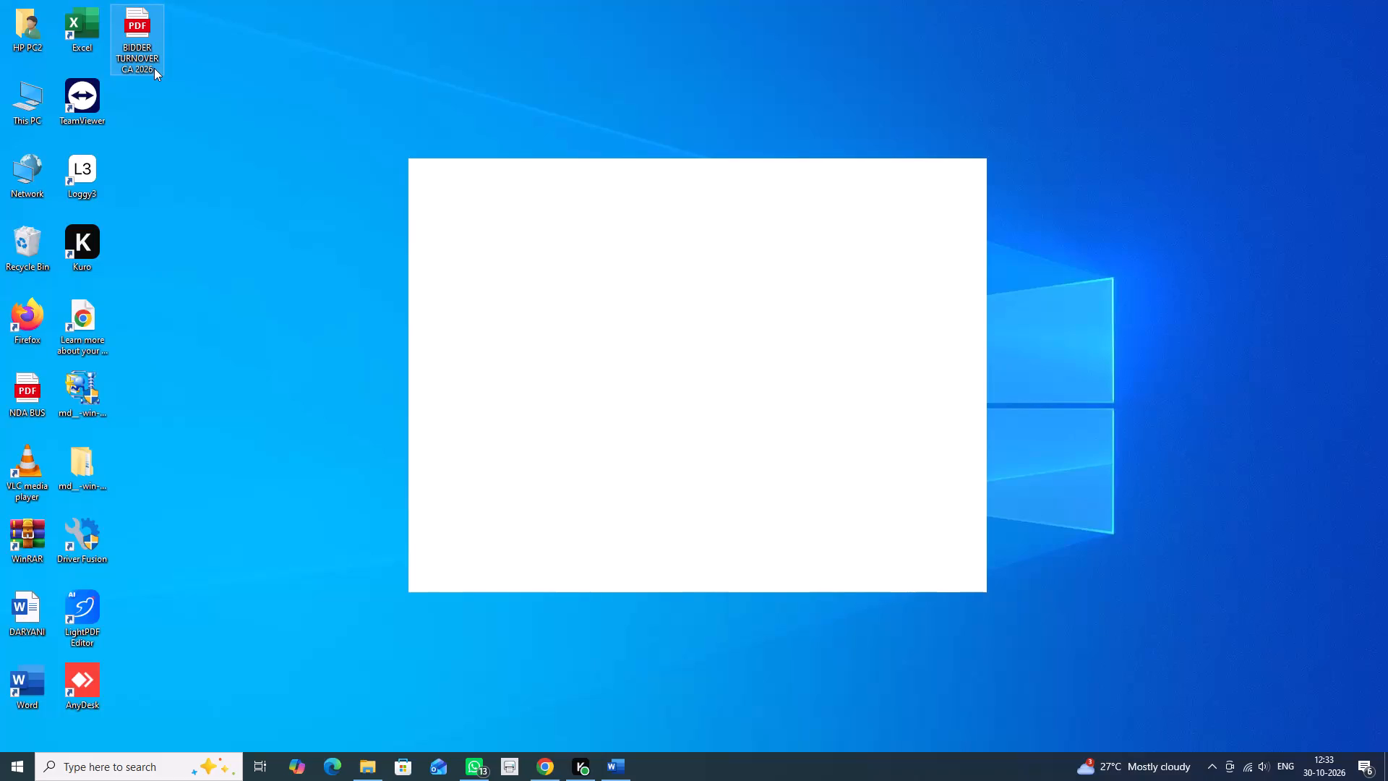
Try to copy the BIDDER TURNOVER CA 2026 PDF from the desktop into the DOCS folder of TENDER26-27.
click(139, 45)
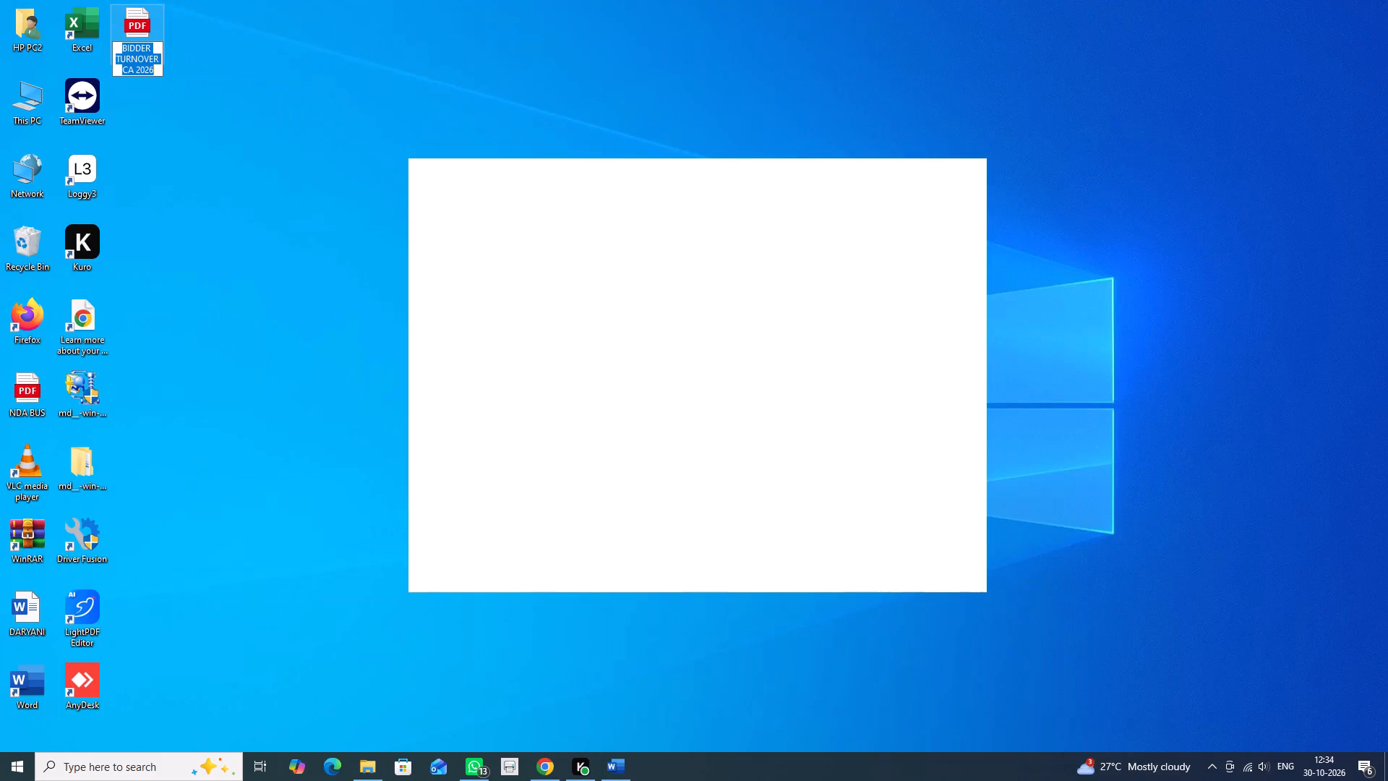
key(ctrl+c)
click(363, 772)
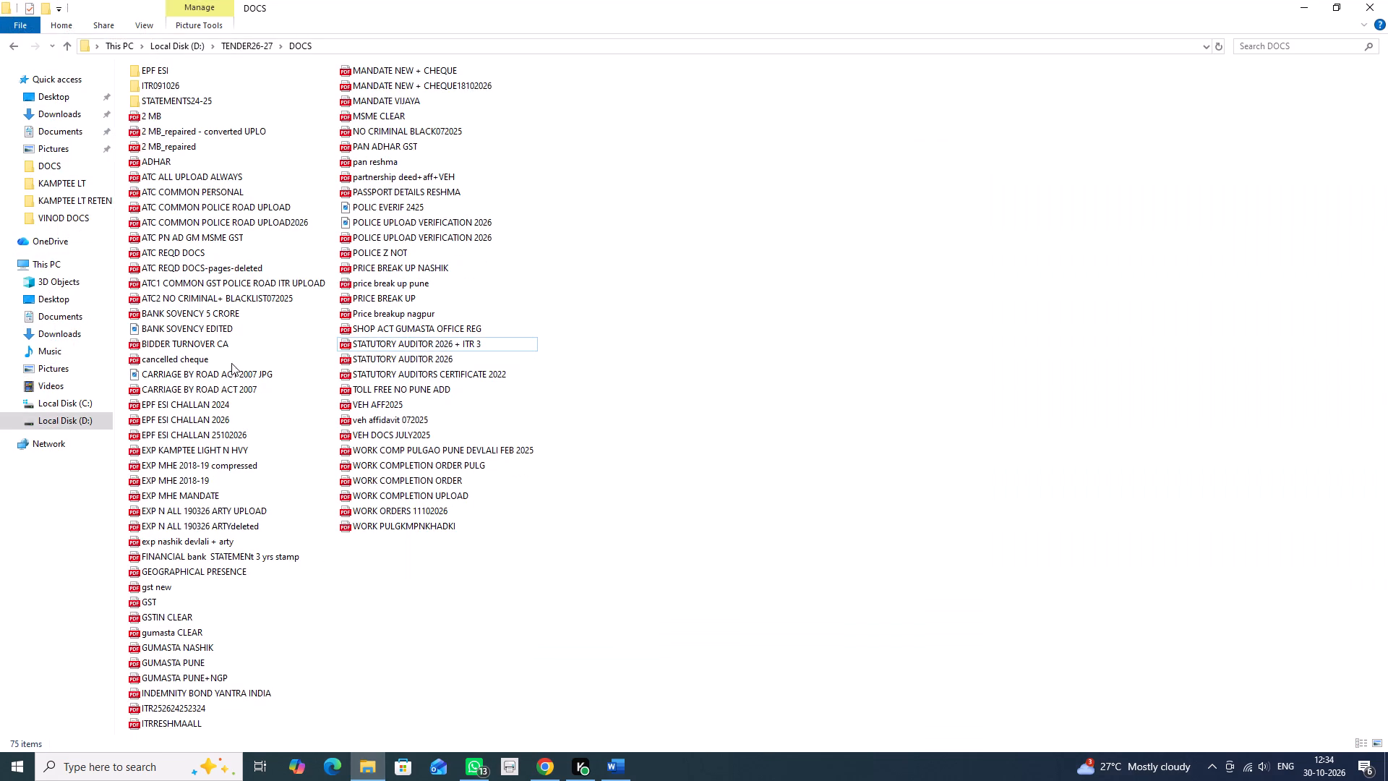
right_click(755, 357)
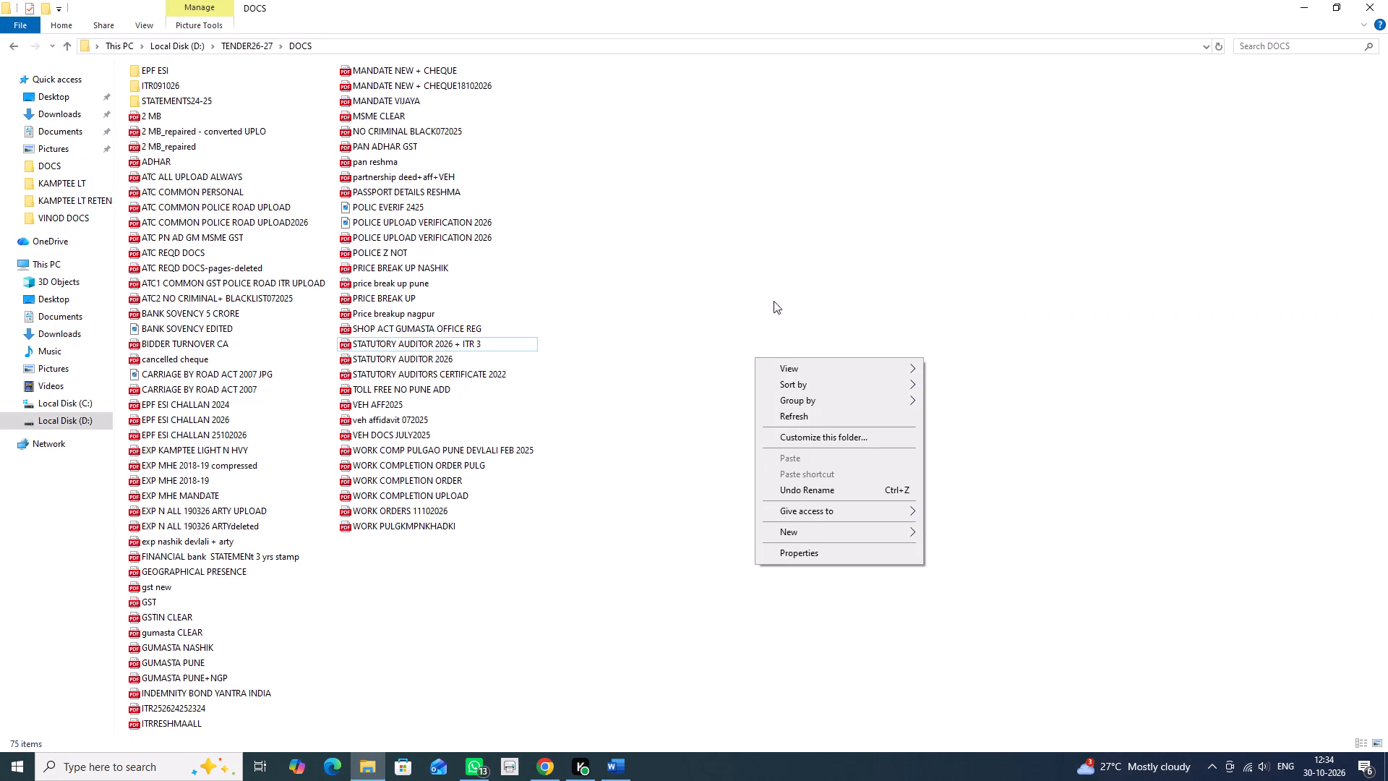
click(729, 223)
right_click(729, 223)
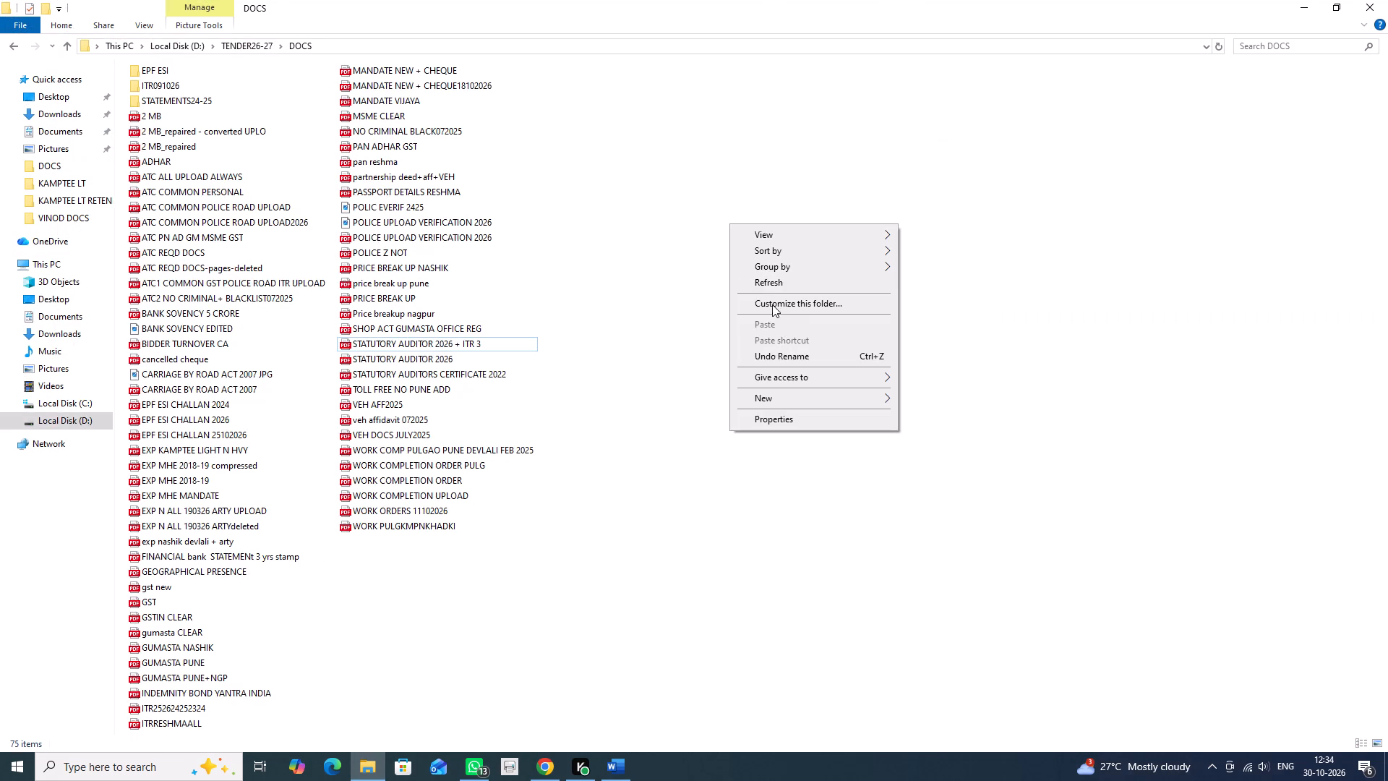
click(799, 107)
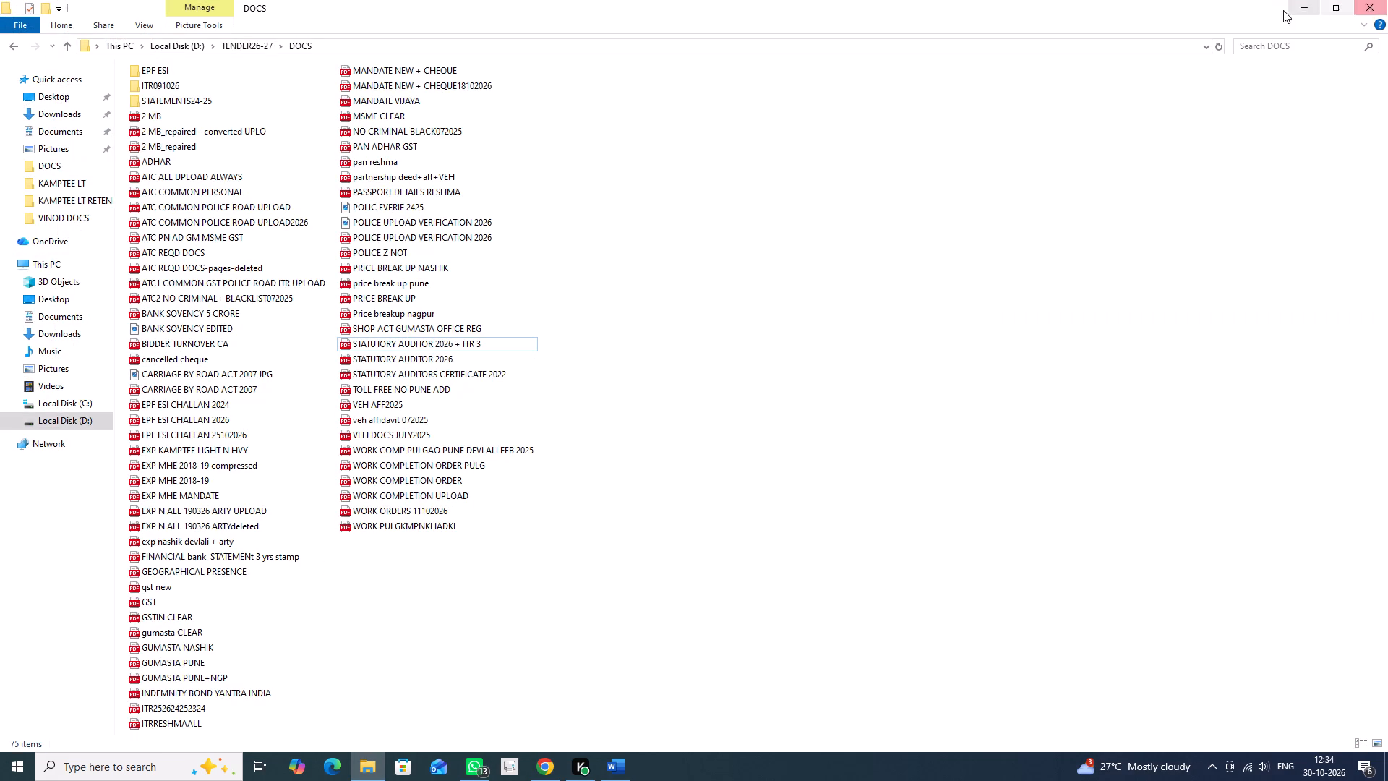
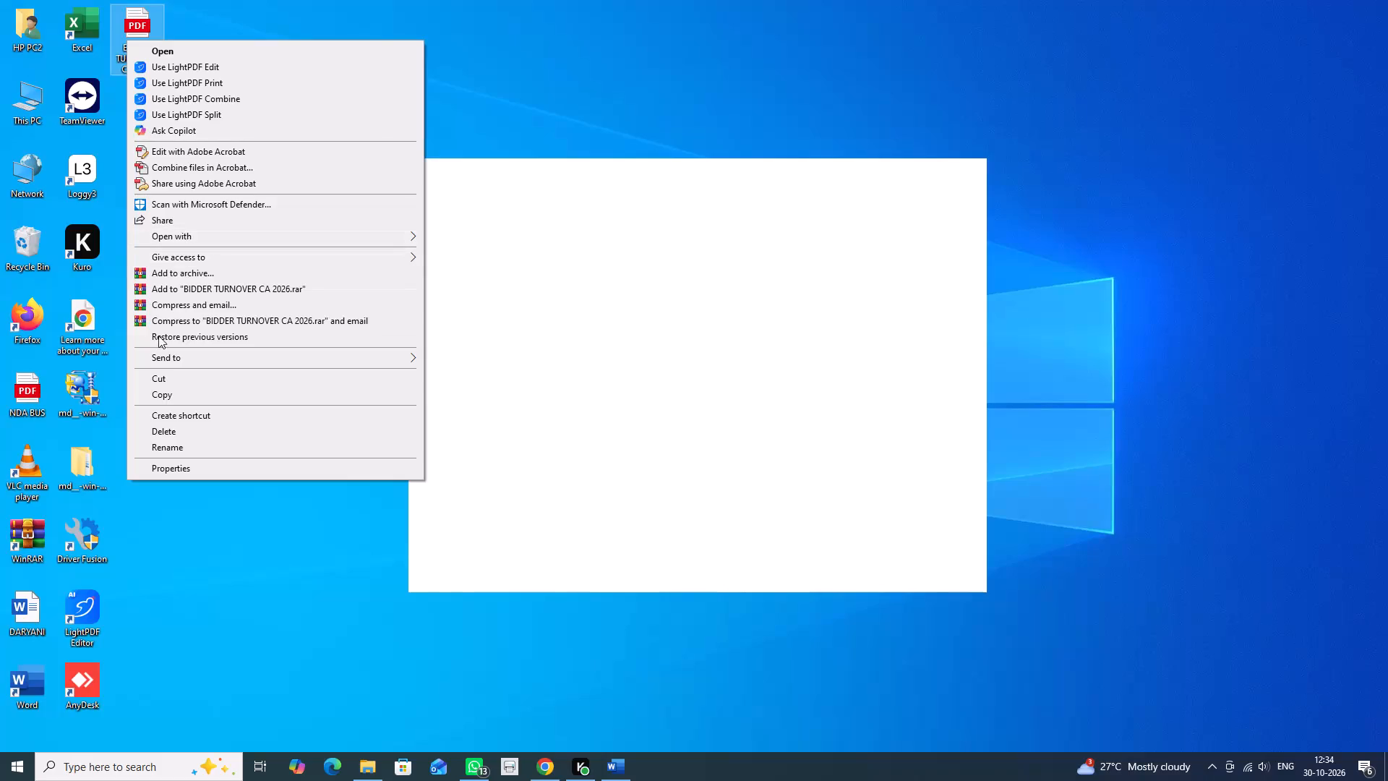
Copy the BIDDER TURNOVER CA 2026 PDF from the desktop into the DOCS folder of TENDER26-27.
click(168, 392)
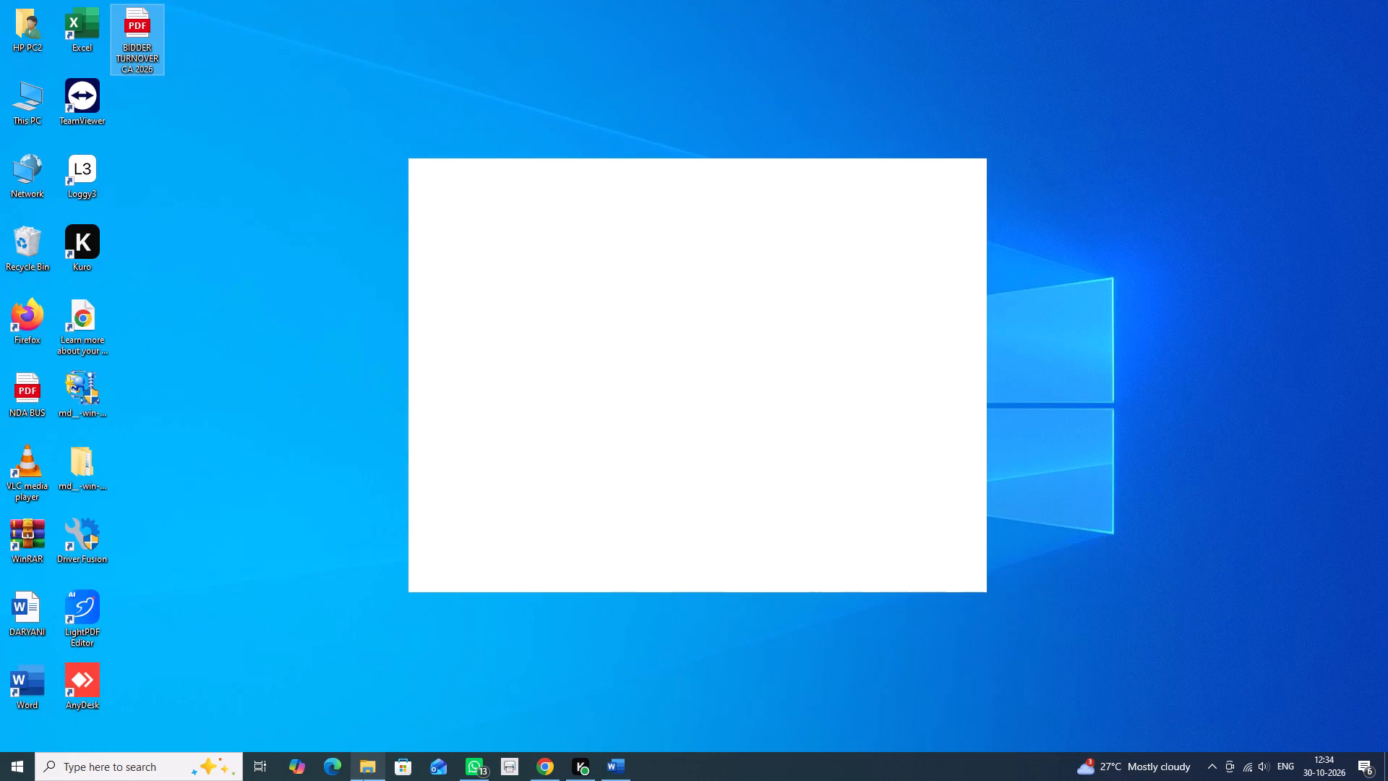
click(363, 780)
right_click(906, 134)
click(934, 236)
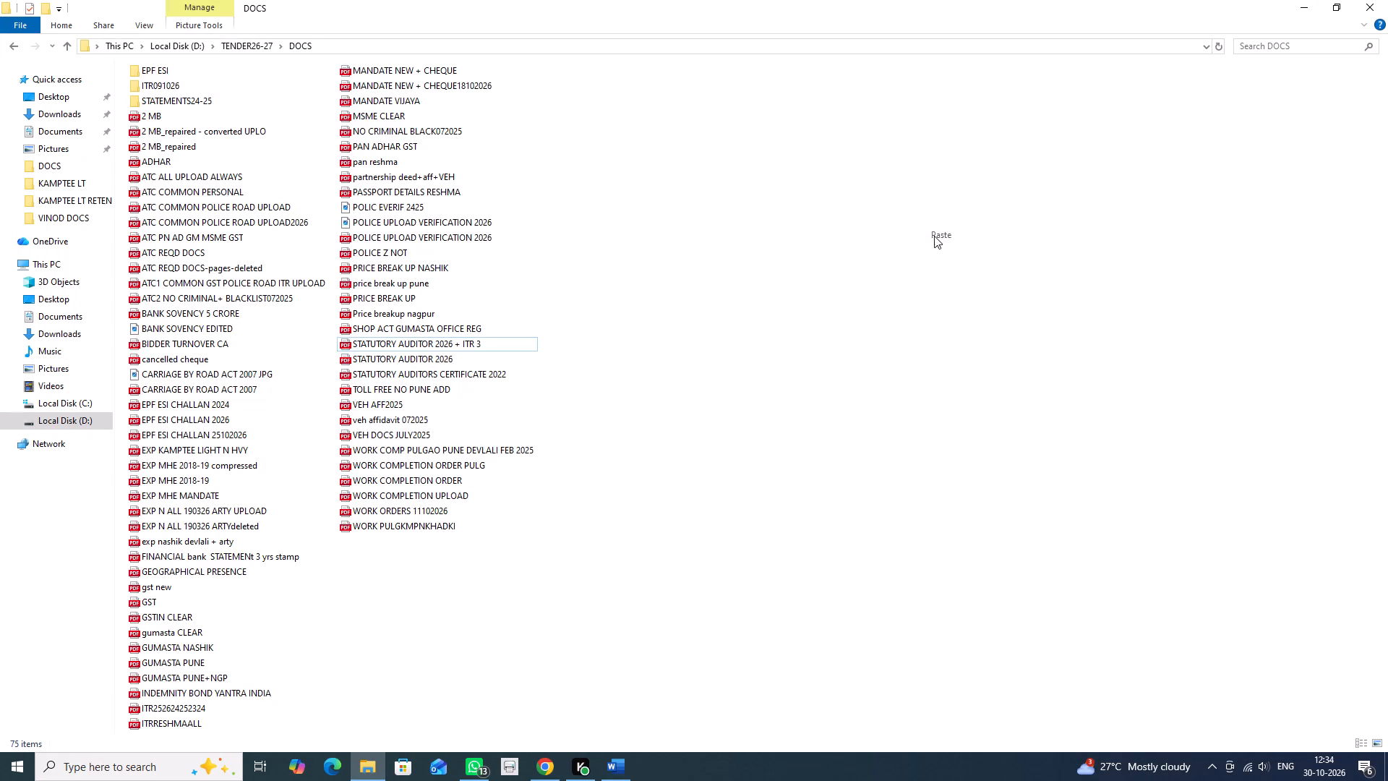
click(675, 355)
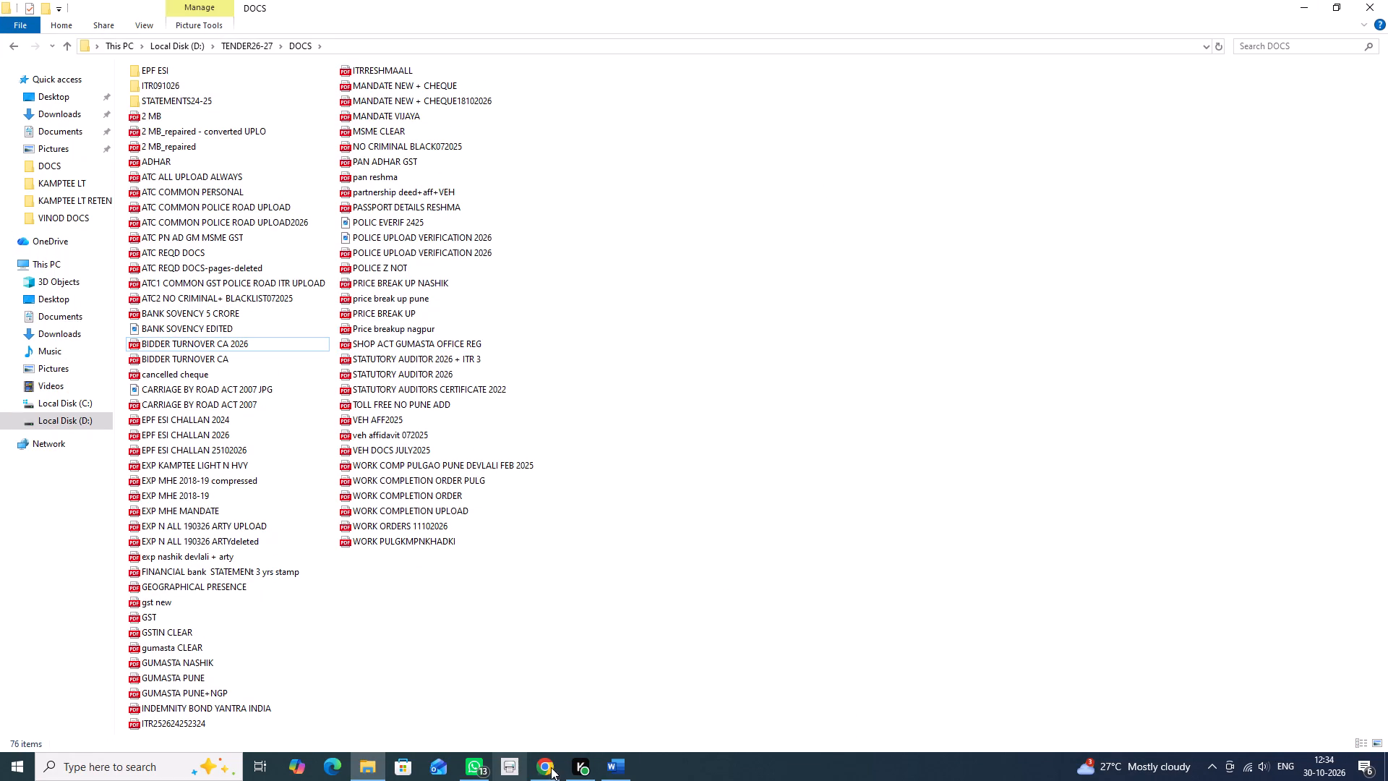
Switch to Chrome and reload the GeM Upload Documents page of the bid.
click(552, 767)
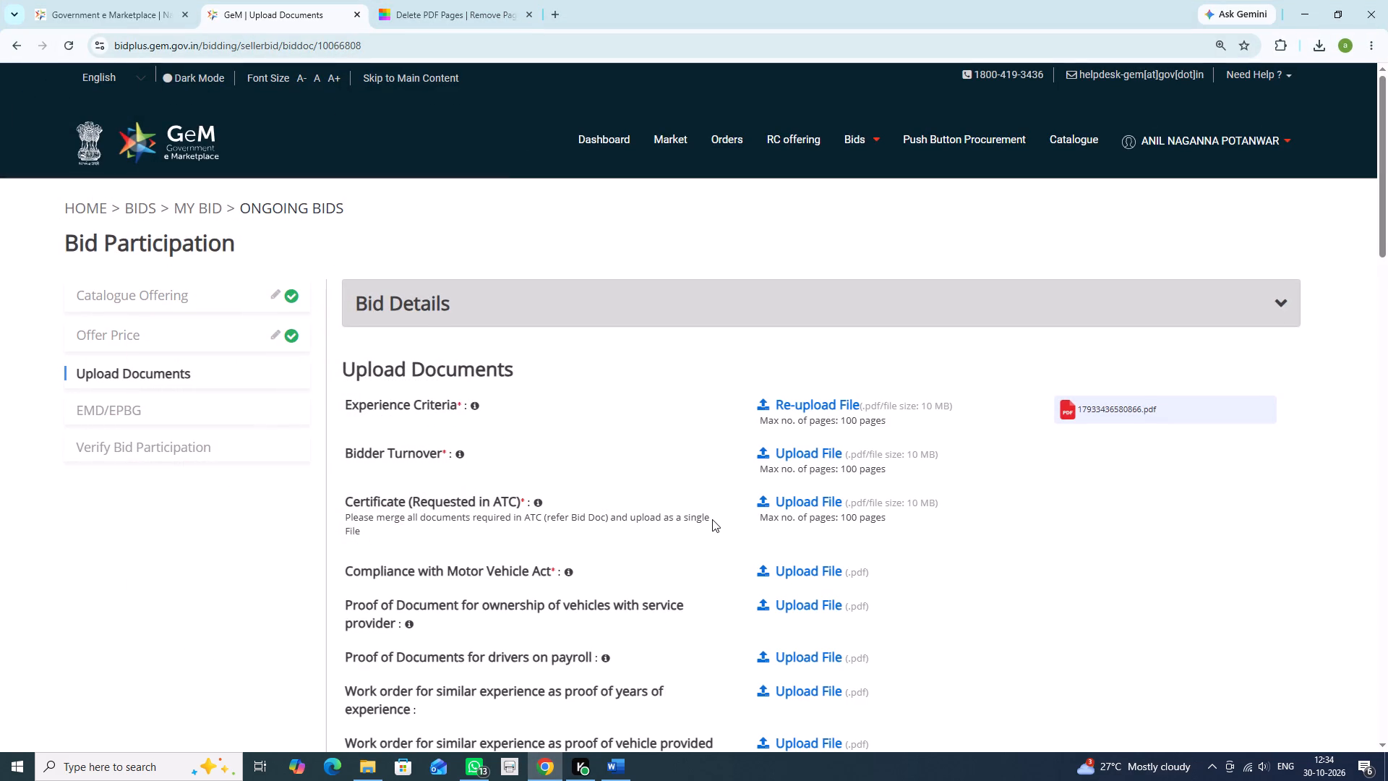
key(F5)
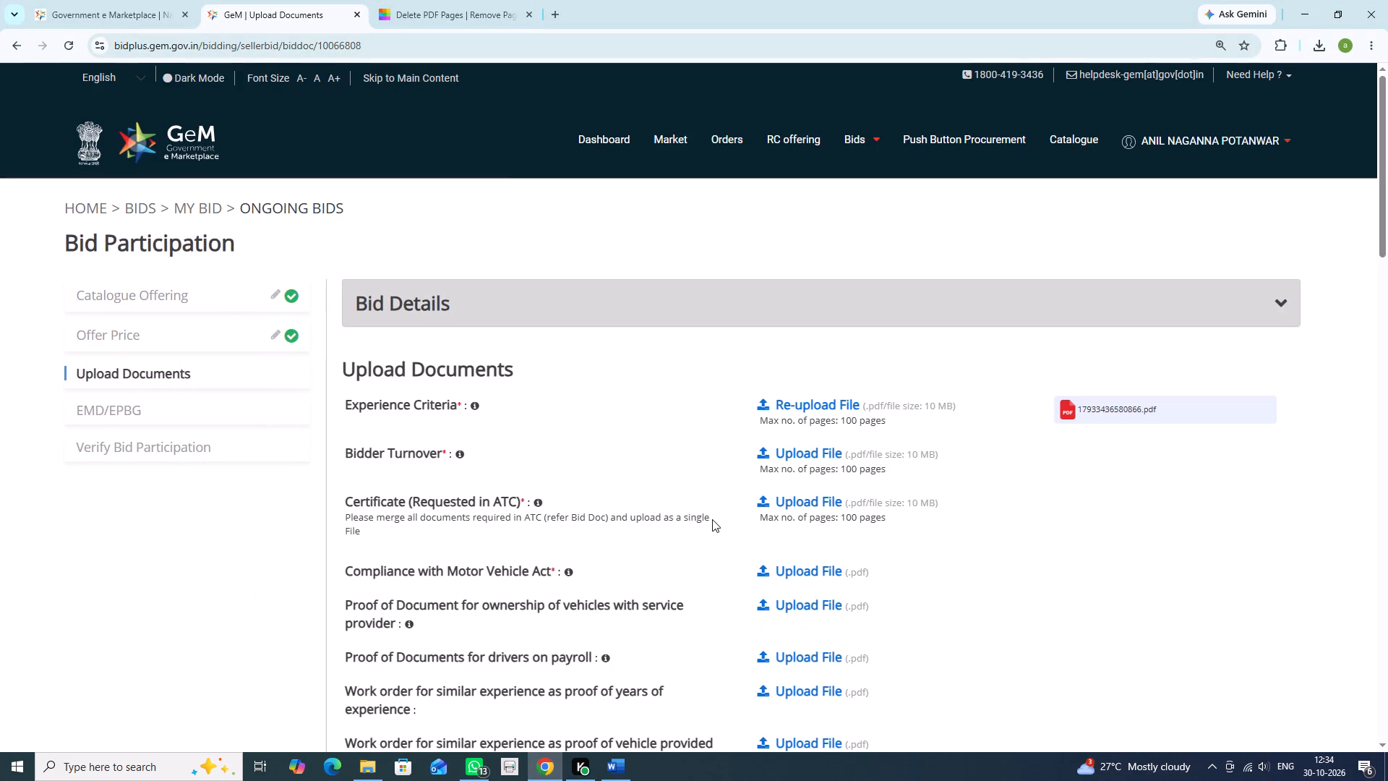